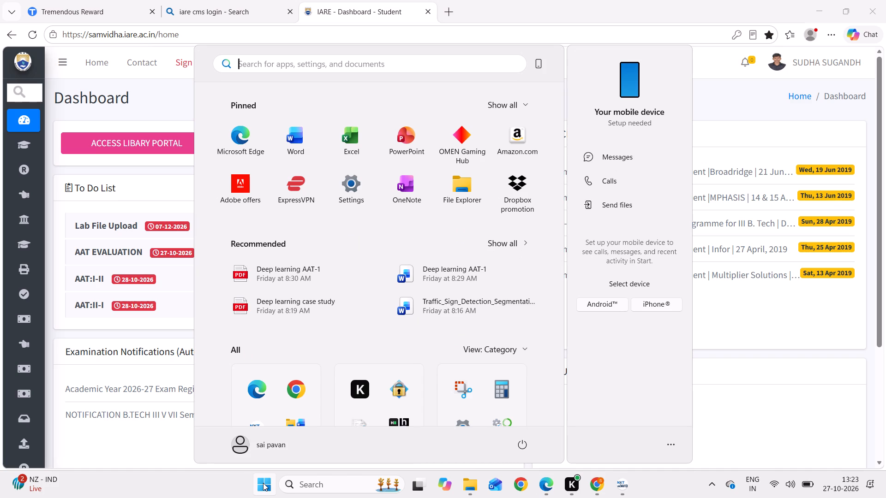
# Dismiss the Start menu and open the Lab Record page from the student portal's Uploads section.
pyautogui.click(736, 339)
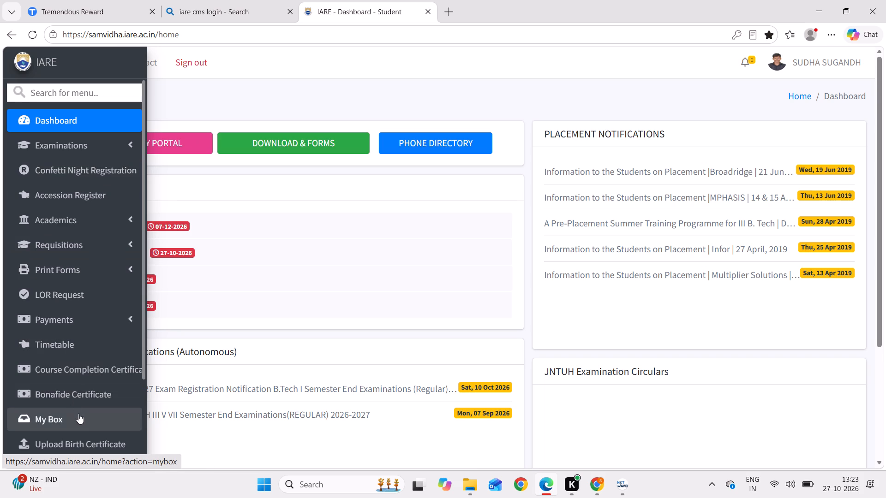
pyautogui.scroll(-5, 76, 435)
pyautogui.click(81, 415)
pyautogui.scroll(-4, 81, 415)
pyautogui.click(72, 409)
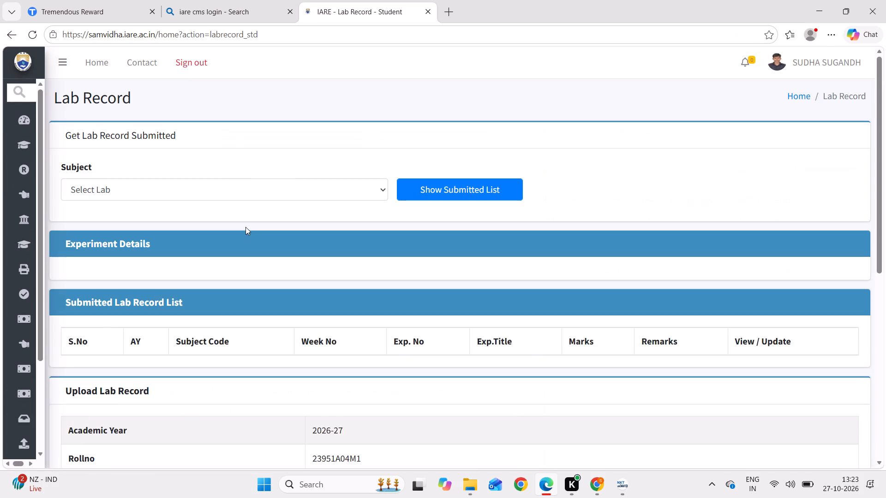
# Show the submitted list for AECD60 - RF and Microwave Antenna Design Laboratory and review the experiment details and submitted lab records.
pyautogui.click(316, 187)
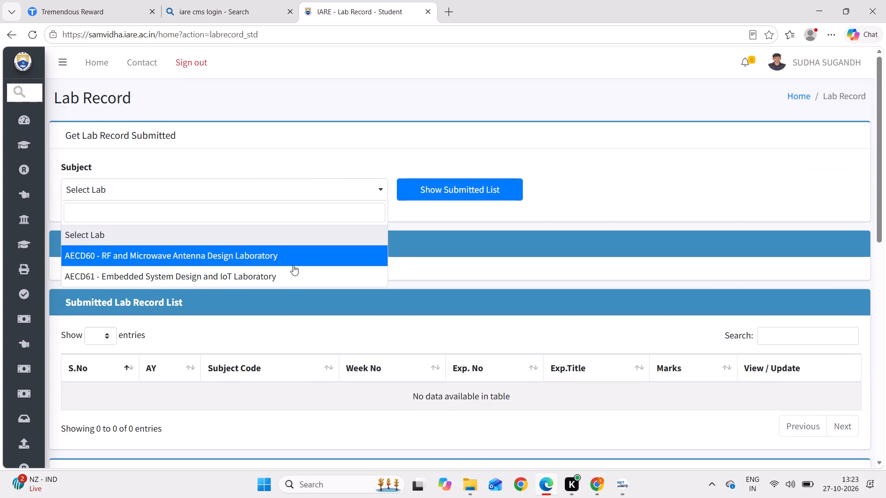
pyautogui.click(293, 265)
pyautogui.click(437, 183)
pyautogui.scroll(-3, 437, 183)
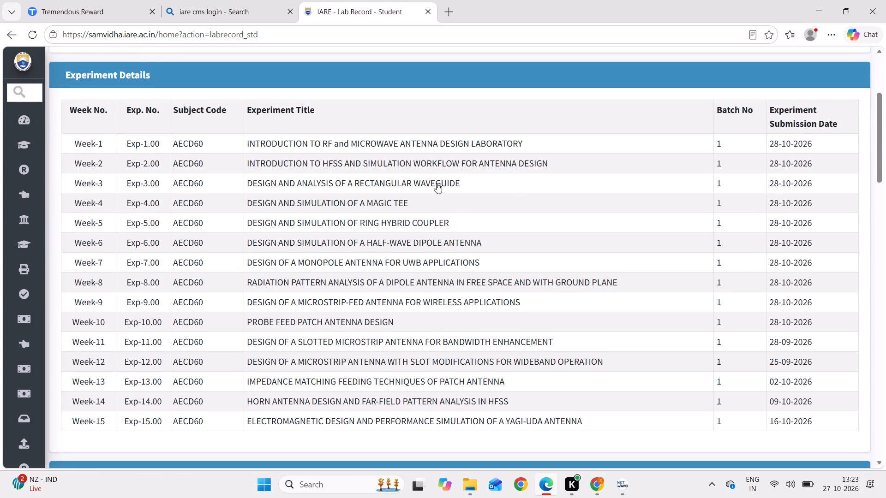
pyautogui.scroll(-7, 437, 183)
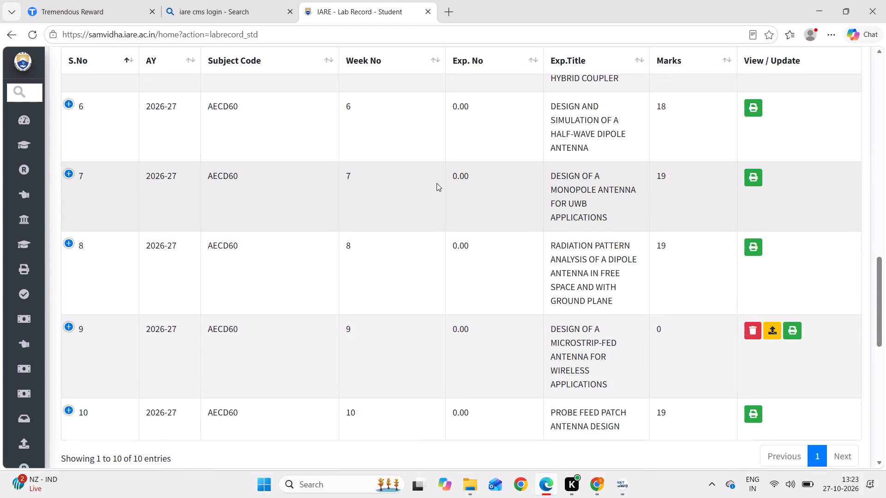
pyautogui.scroll(-1, 437, 183)
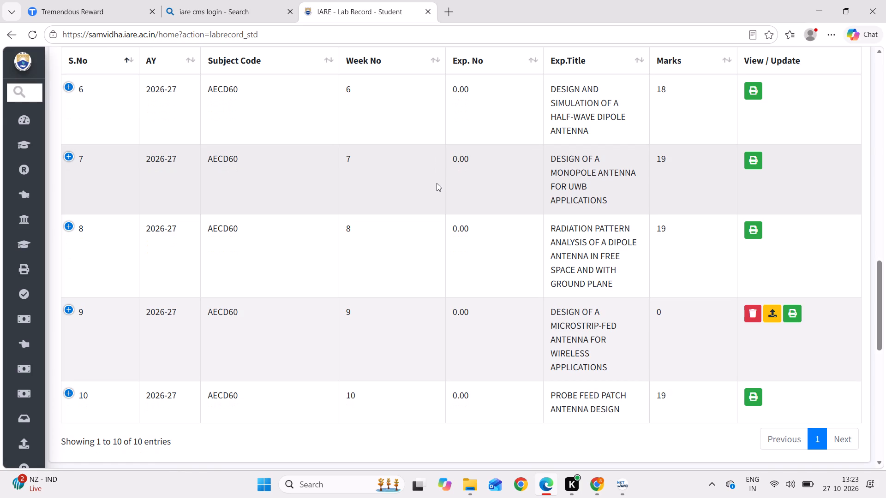
pyautogui.scroll(-2, 437, 183)
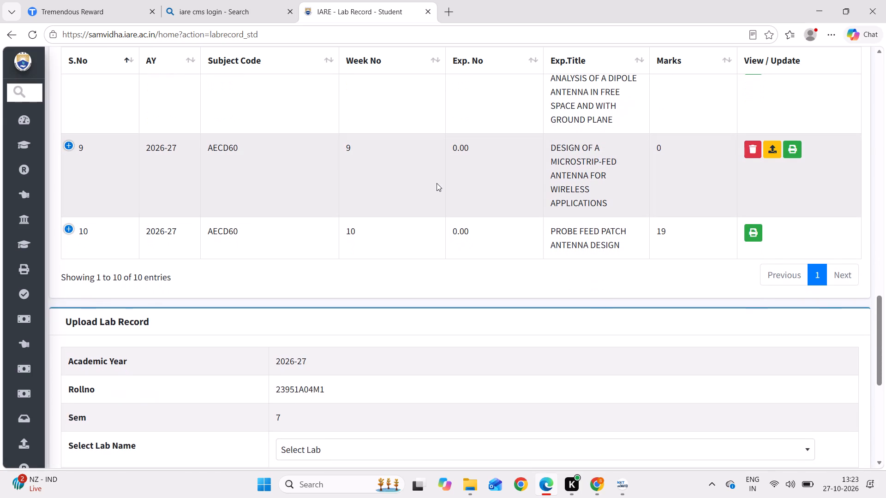
pyautogui.scroll(4, 437, 183)
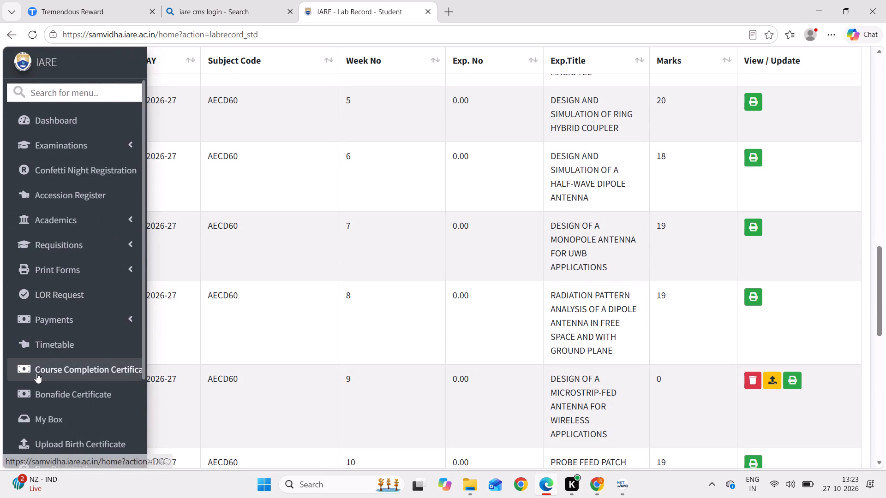
# Open the AAT (Concept Video) upload page from the portal's Uploads section.
pyautogui.scroll(-5, 36, 373)
pyautogui.click(85, 409)
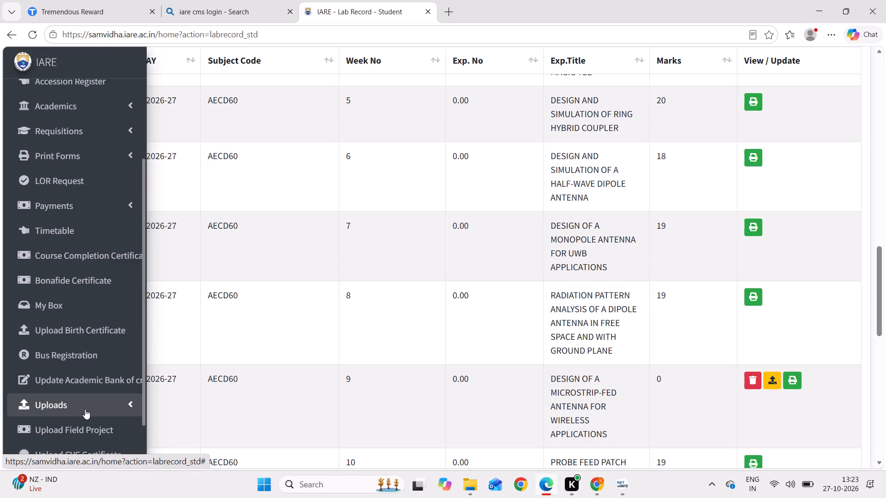
pyautogui.scroll(-4, 85, 409)
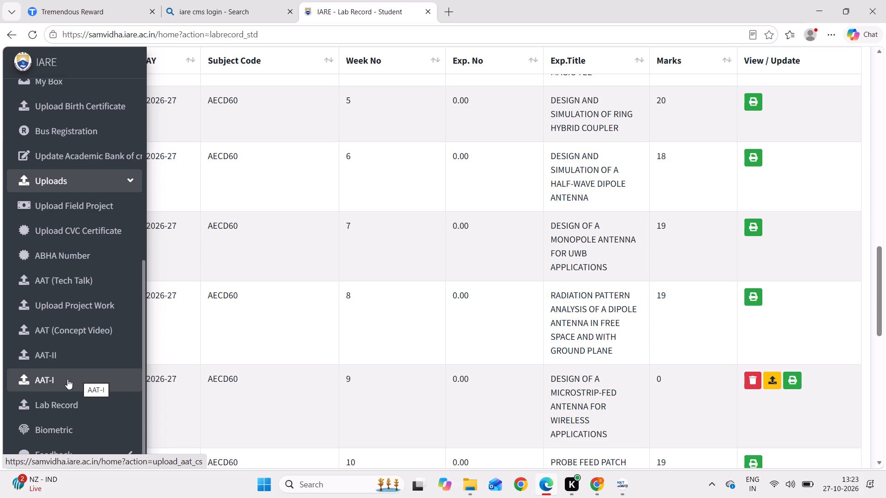
pyautogui.click(84, 332)
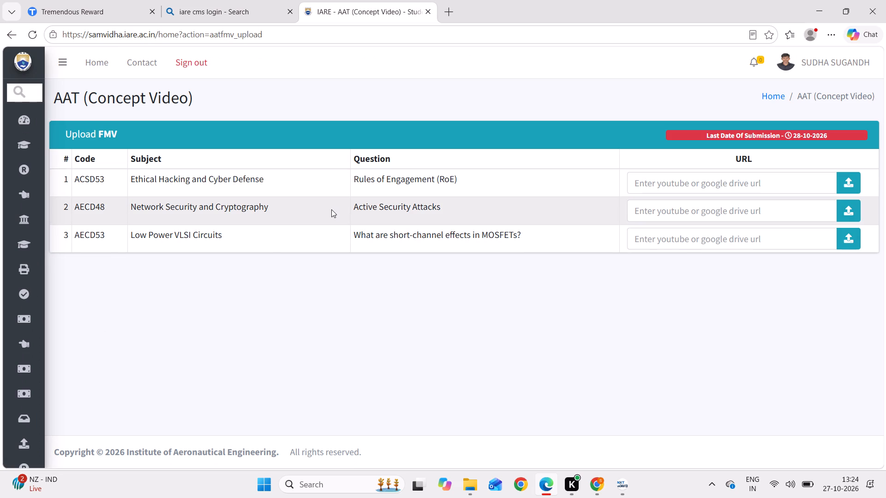
# Copy the question text "Rules of Engagement (RoE)" from the Ethical Hacking and Cyber Defense row.
pyautogui.doubleClick(398, 180)
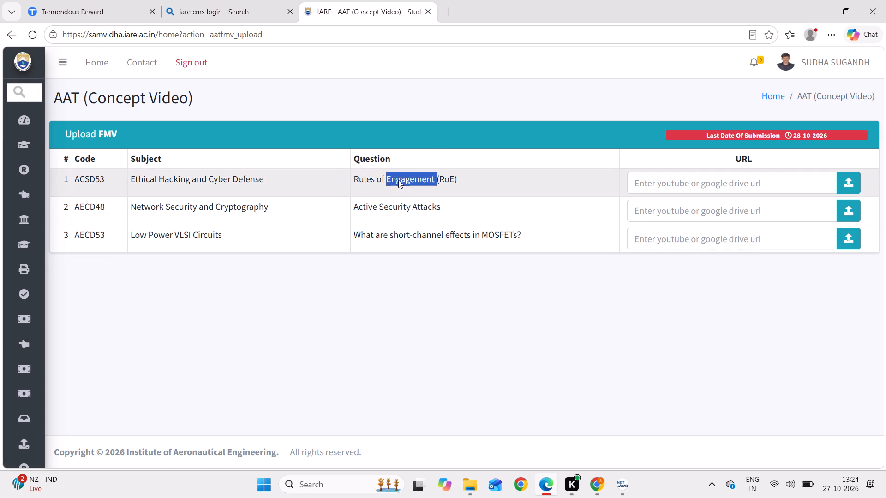
pyautogui.tripleClick(398, 180)
pyautogui.click(398, 180)
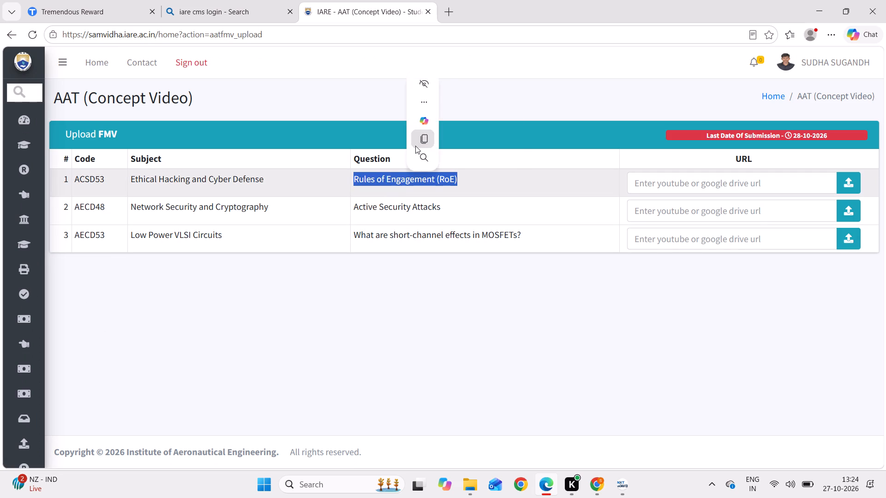
pyautogui.click(415, 146)
# Search the web for "slide maker" in a new browser tab and open the SlideMake website from the results.
pyautogui.click(445, 6)
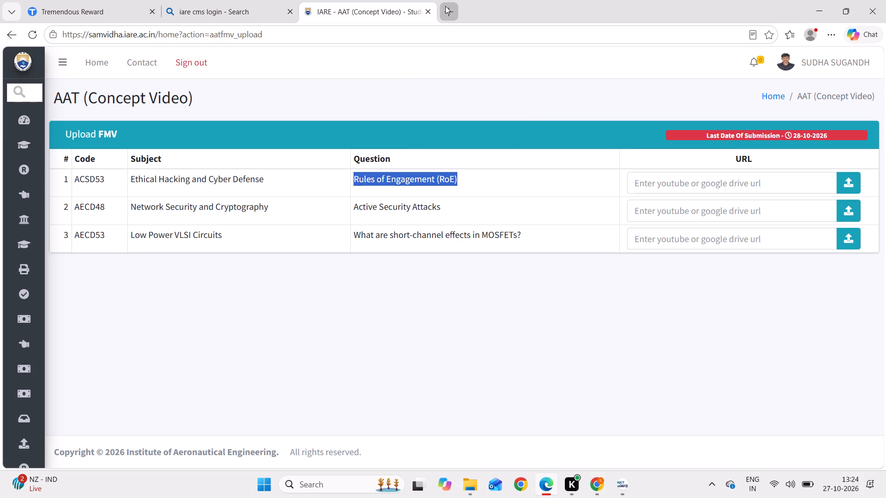
pyautogui.click(434, 25)
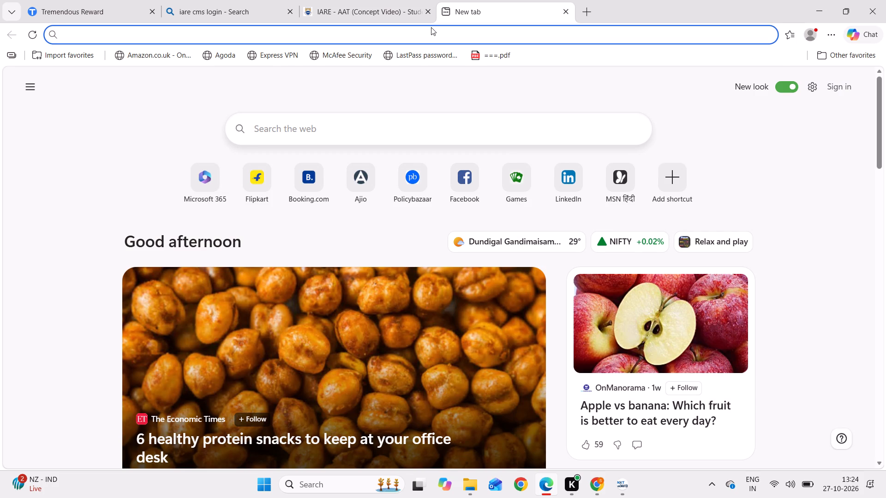
pyautogui.click(431, 27)
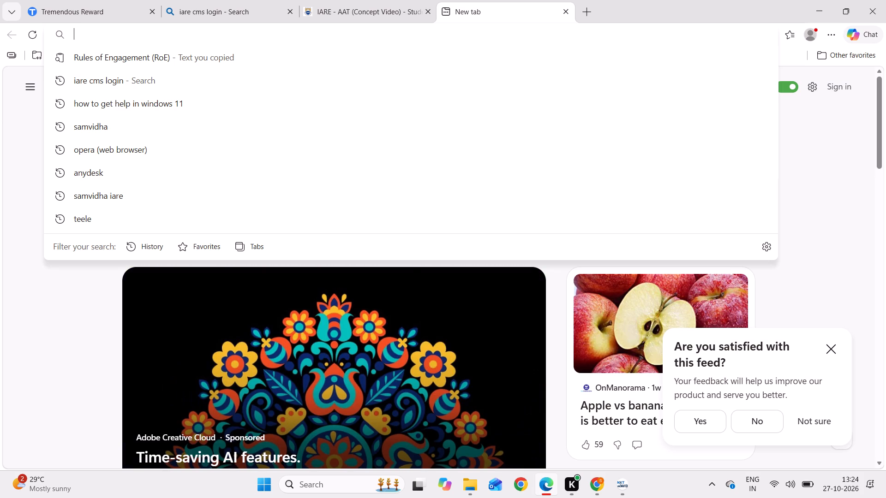
pyautogui.write('SLID')
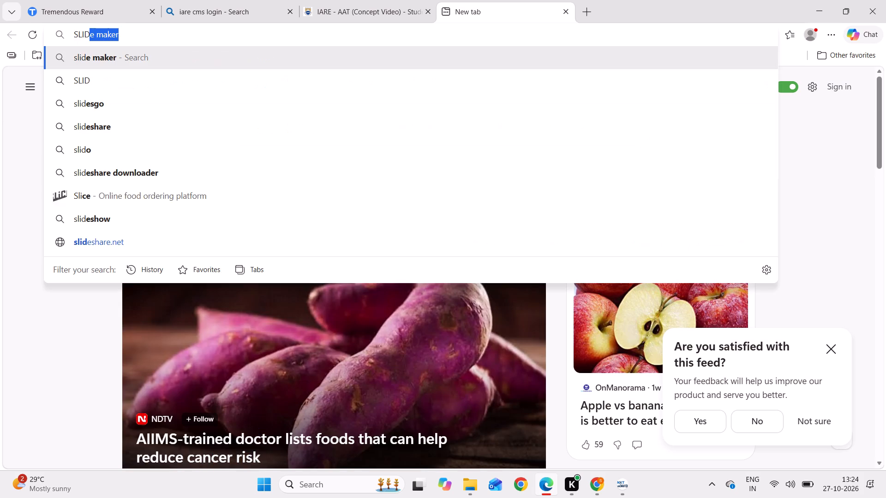
pyautogui.click(395, 64)
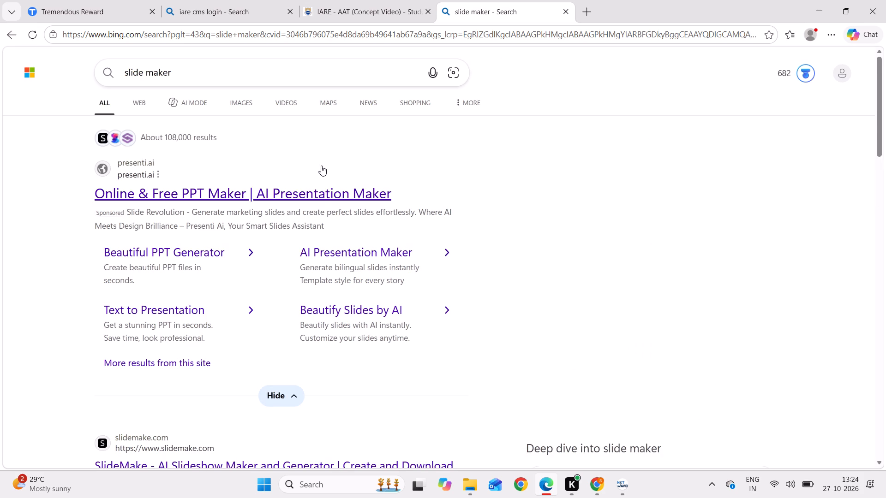
pyautogui.scroll(-3, 316, 202)
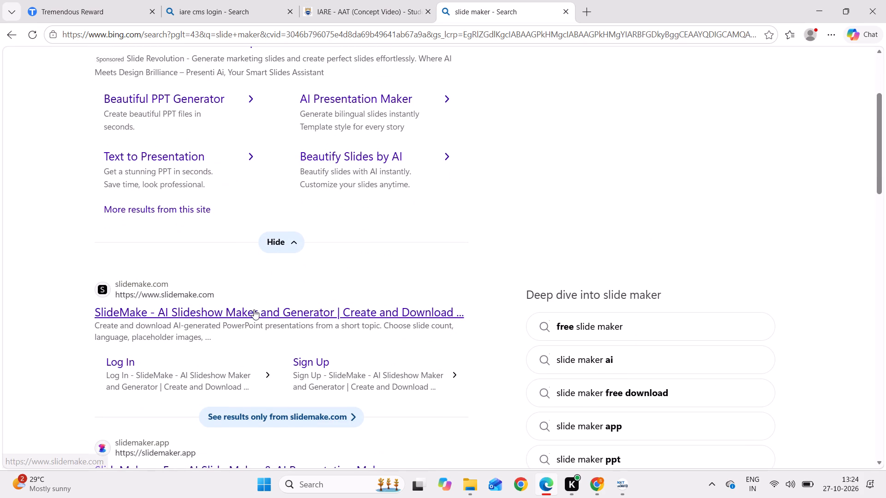
pyautogui.click(253, 313)
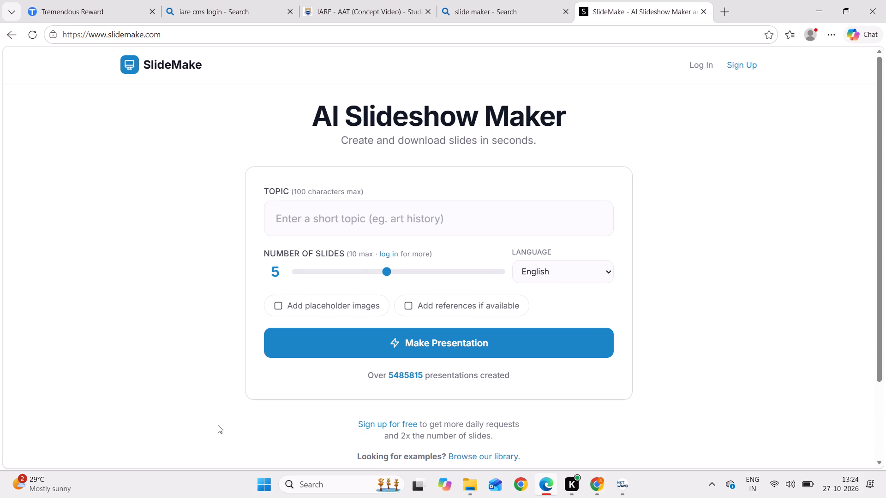
# Set the number of slides to 10 in the AI Slideshow Maker form.
pyautogui.click(501, 271)
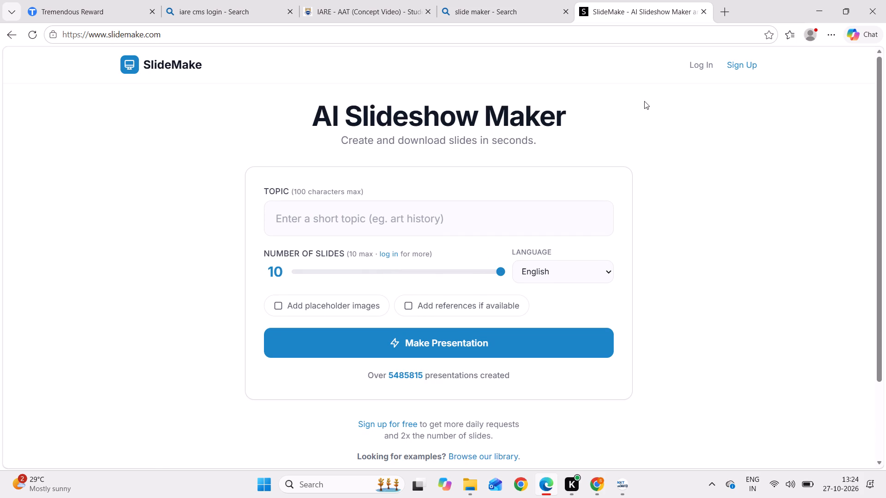
# Open the SlideMake log-in page.
pyautogui.click(705, 65)
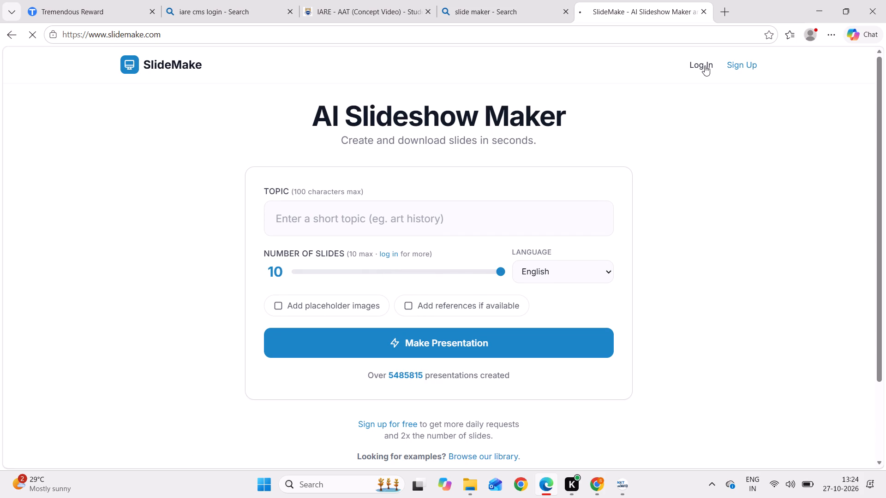
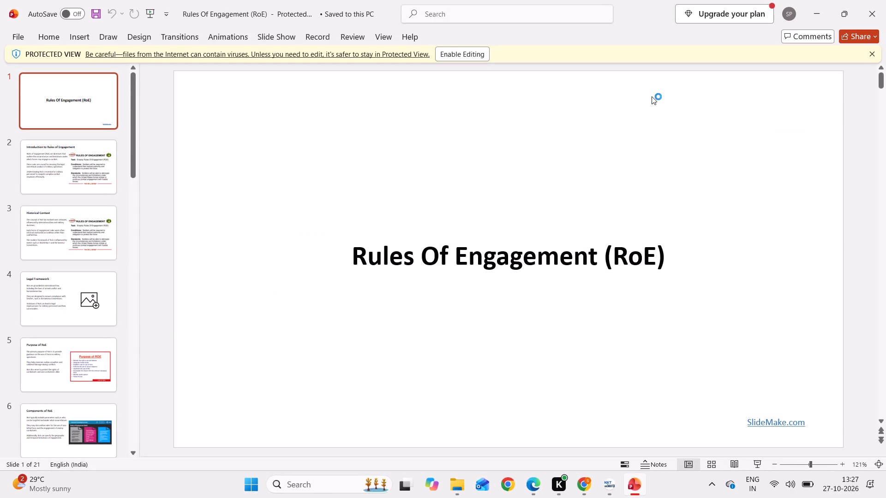
# Enable editing of the Rules Of Engagement (RoE) presentation and turn on AutoSave to OneDrive - Personal.
pyautogui.click(473, 50)
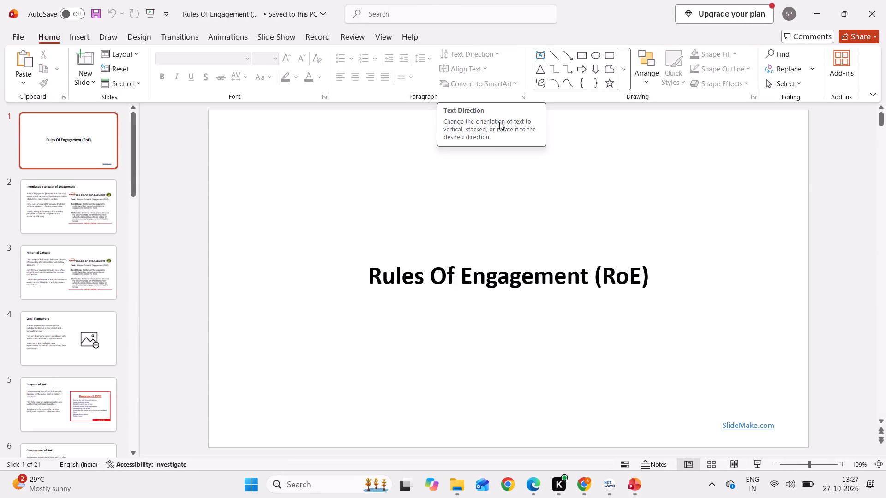
pyautogui.click(71, 14)
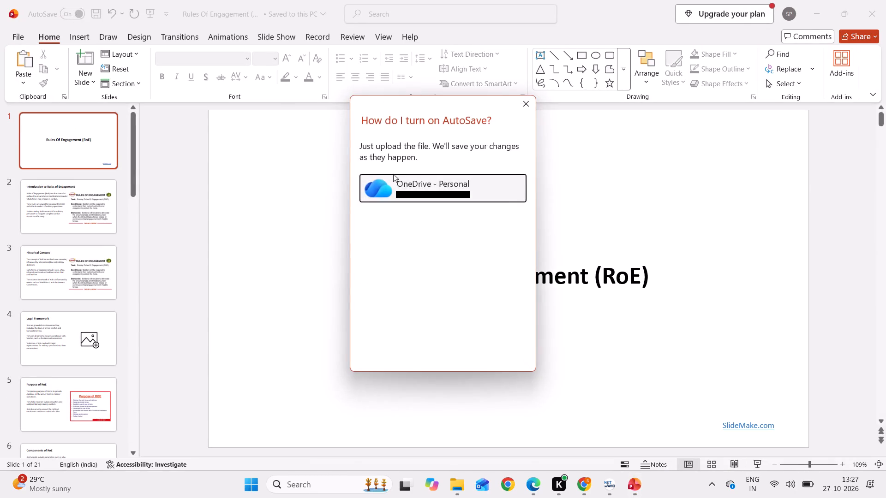
pyautogui.click(394, 181)
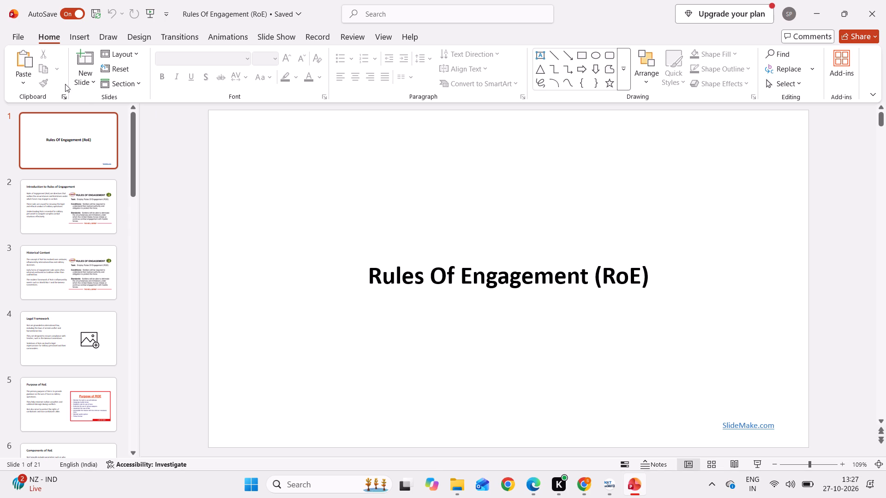
# Add a blank slide with the DEFAULT layout and move it ahead of the title slide as slide 1.
pyautogui.click(95, 81)
pyautogui.click(93, 132)
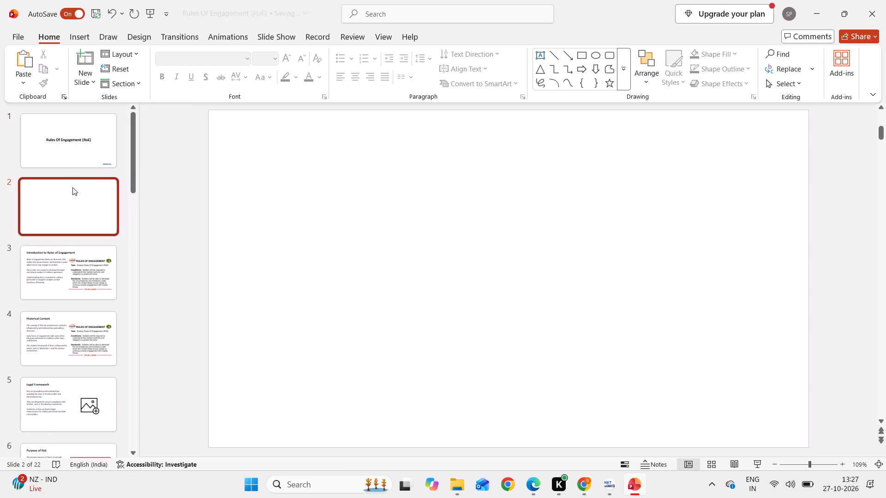
pyautogui.moveTo(72, 187); pyautogui.dragTo(76, 159)
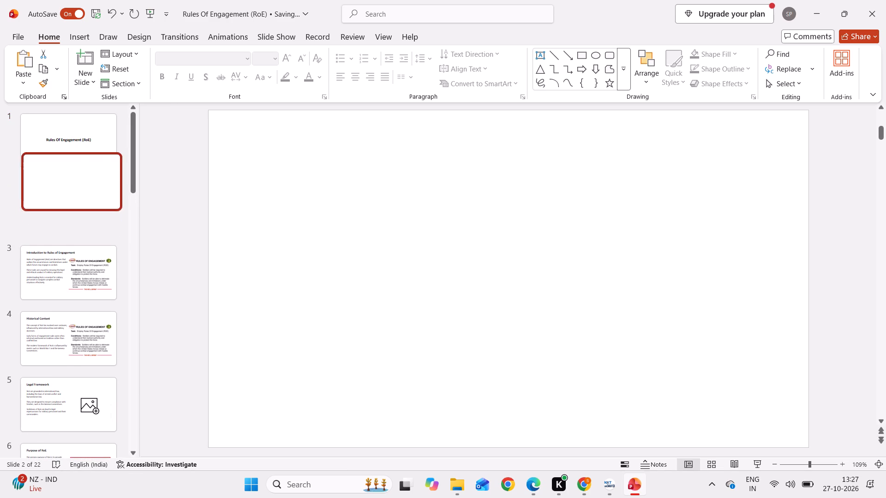
pyautogui.moveTo(76, 159); pyautogui.dragTo(71, 85)
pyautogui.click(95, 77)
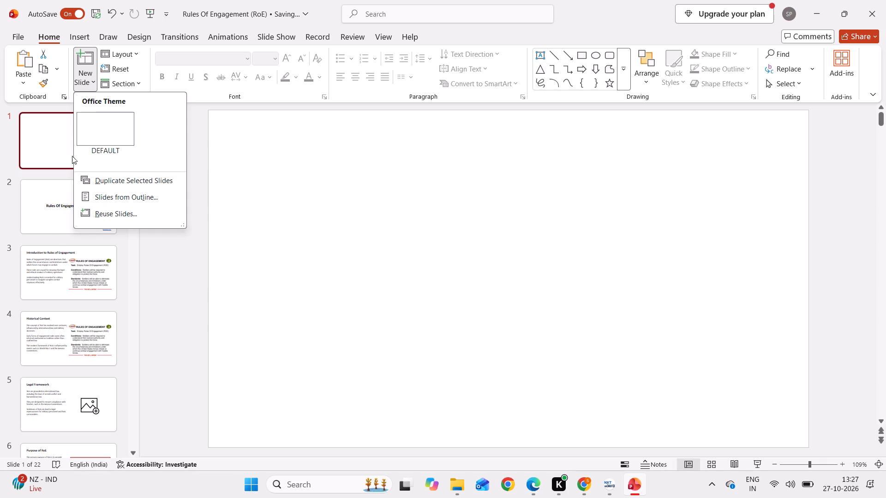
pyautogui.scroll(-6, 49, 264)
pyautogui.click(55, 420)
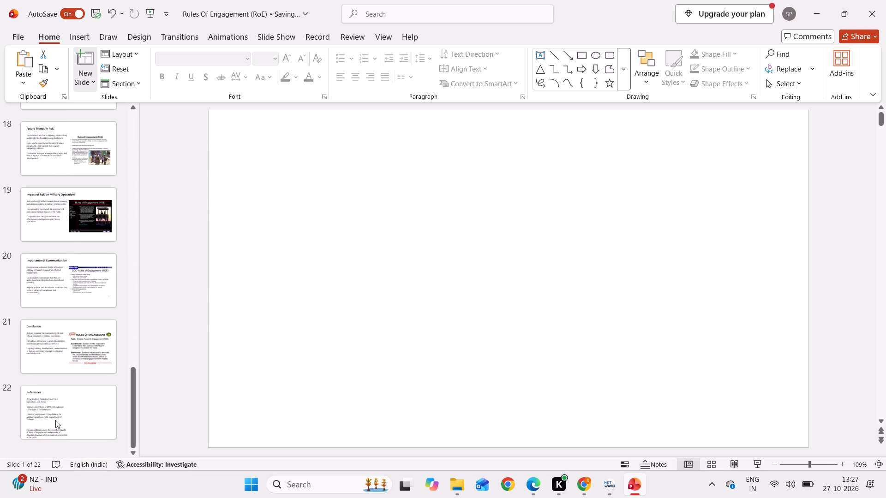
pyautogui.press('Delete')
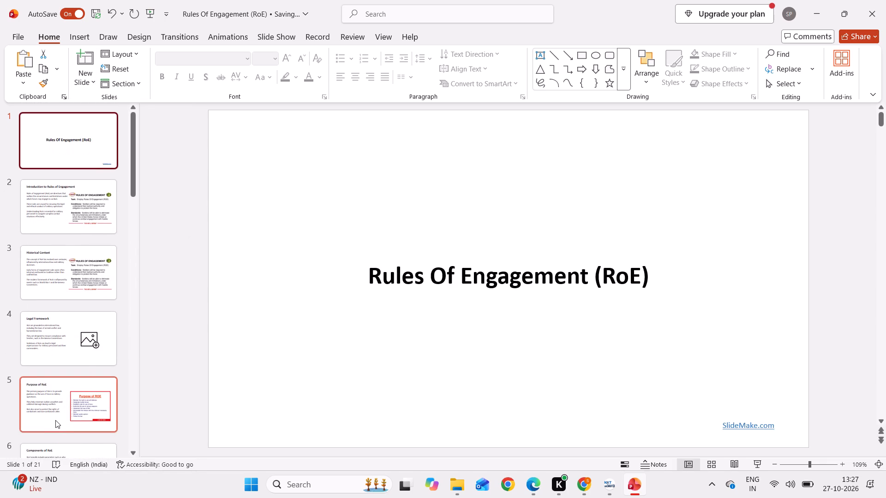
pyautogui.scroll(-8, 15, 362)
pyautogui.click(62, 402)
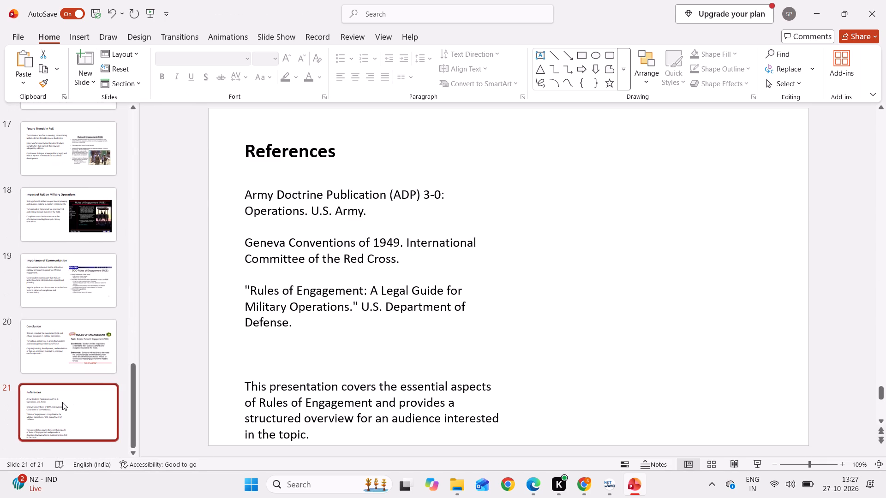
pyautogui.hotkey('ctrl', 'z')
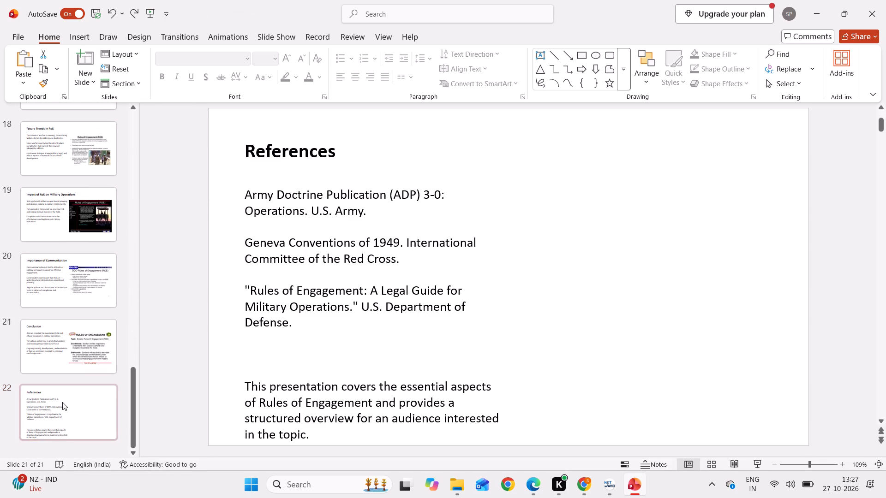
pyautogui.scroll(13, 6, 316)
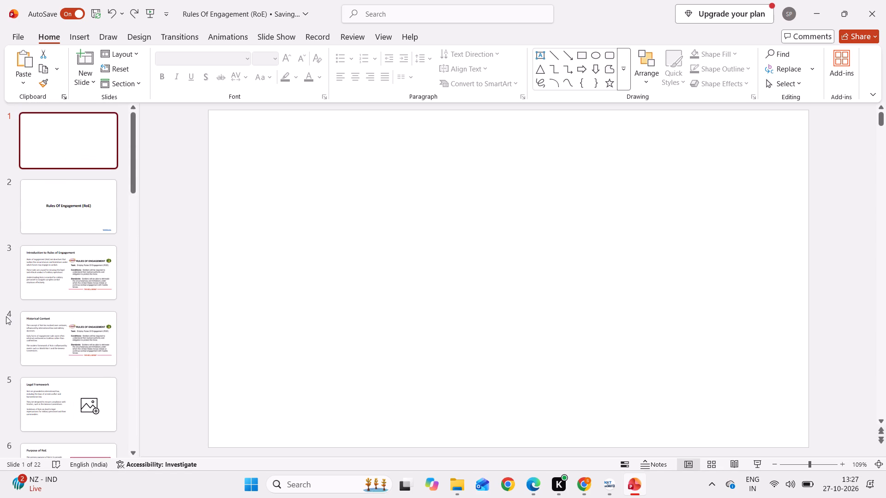
# Delete the References slide at the end of the presentation.
pyautogui.scroll(-7, 6, 316)
pyautogui.click(56, 406)
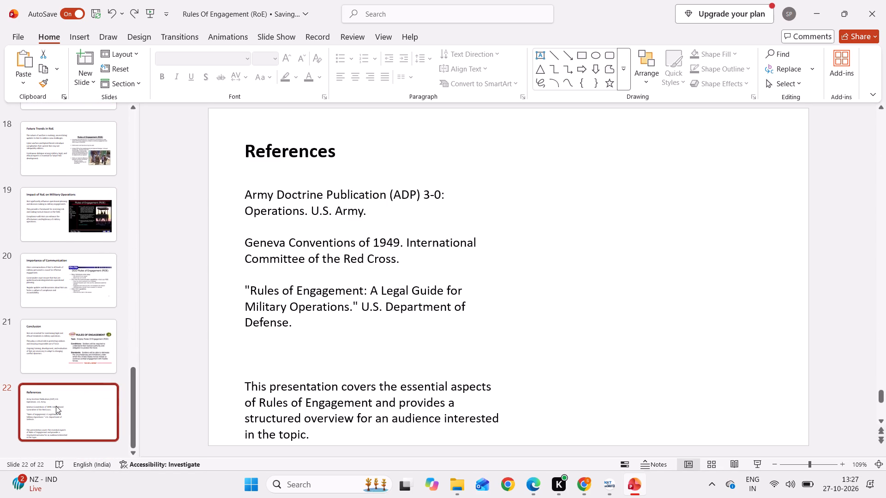
pyautogui.press('Delete')
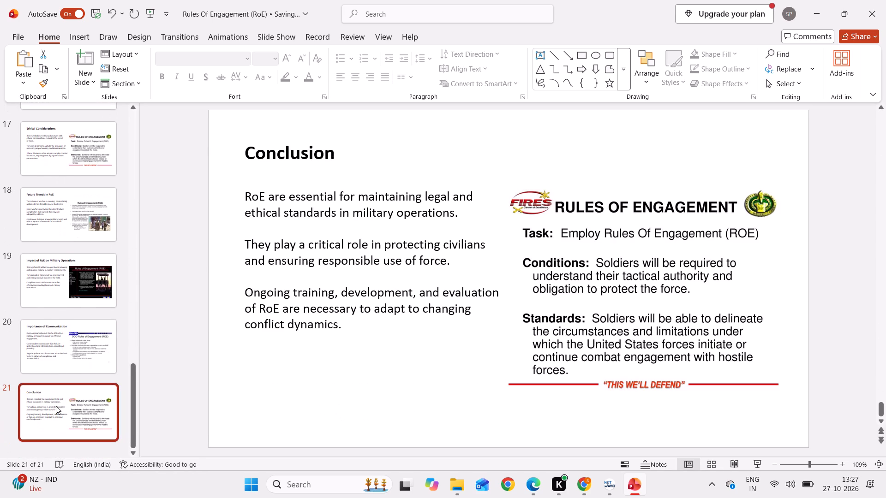
# Add a blank slide with the DEFAULT layout after the Conclusion slide.
pyautogui.click(93, 76)
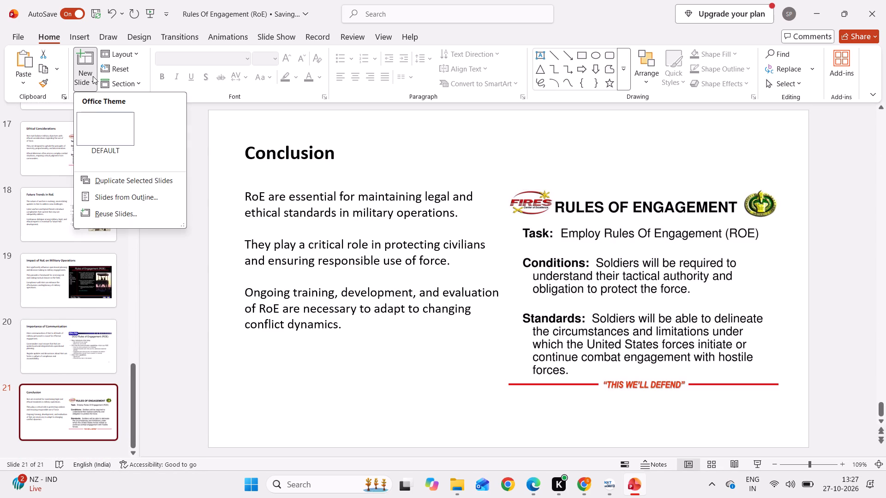
pyautogui.click(95, 105)
pyautogui.click(95, 122)
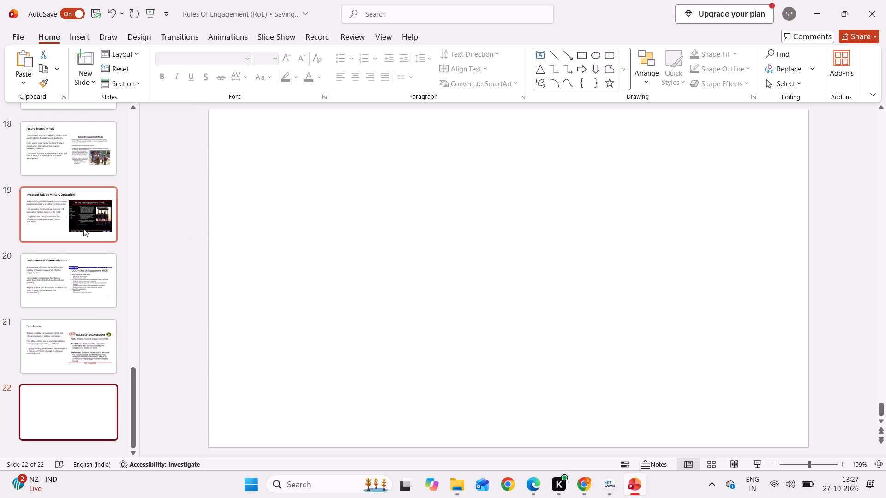
# Look over the Conclusion, Importance of Communication and blank closing slides, plus the start of the deck.
pyautogui.click(63, 334)
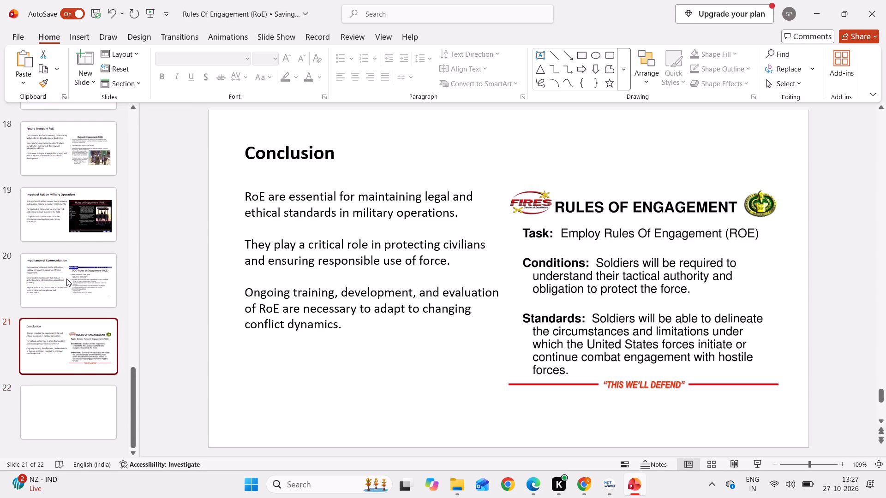
pyautogui.click(66, 279)
pyautogui.scroll(10, 97, 229)
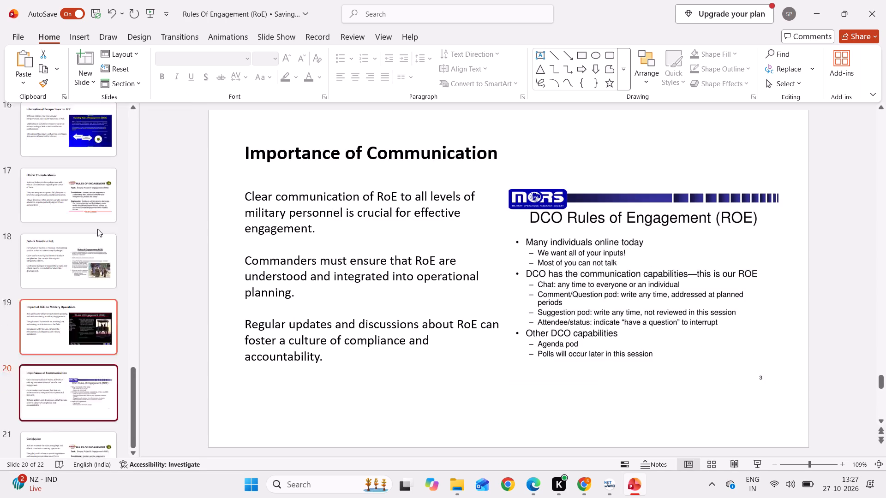
pyautogui.scroll(-10, 107, 211)
pyautogui.scroll(-2, 60, 425)
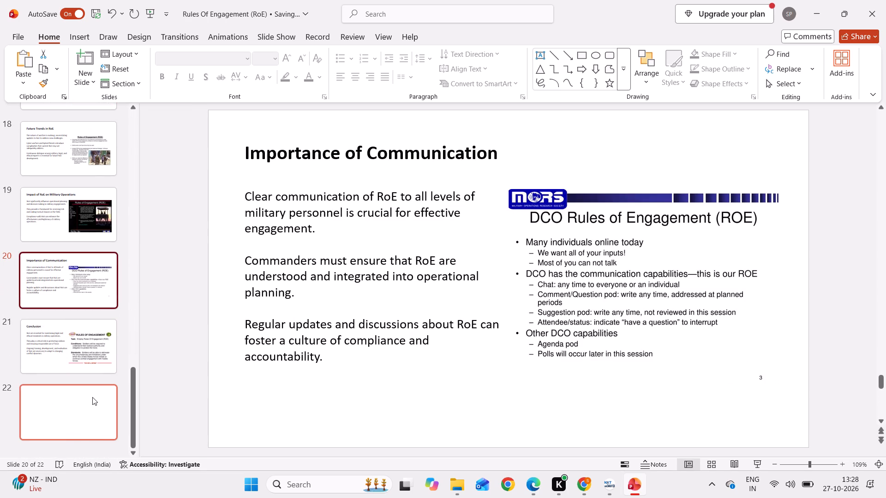
pyautogui.click(92, 397)
pyautogui.scroll(8, 93, 250)
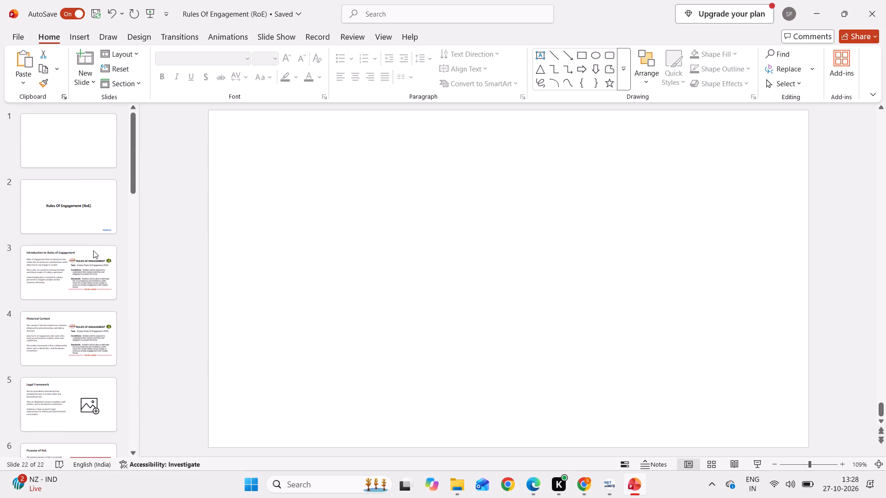
pyautogui.scroll(1, 93, 250)
# Search the web in Chrome for "IARE LOGO" and copy the "Education for Liberation" shield picture from the image results.
pyautogui.click(587, 430)
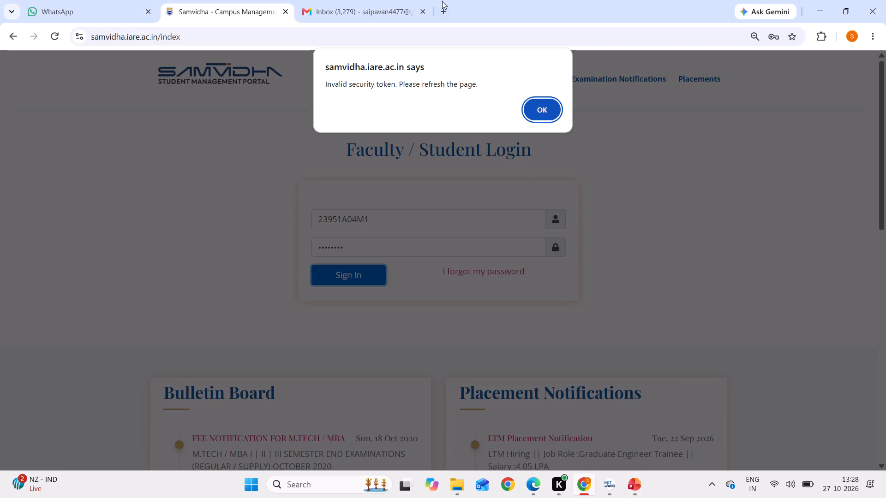
pyautogui.click(440, 2)
pyautogui.click(411, 31)
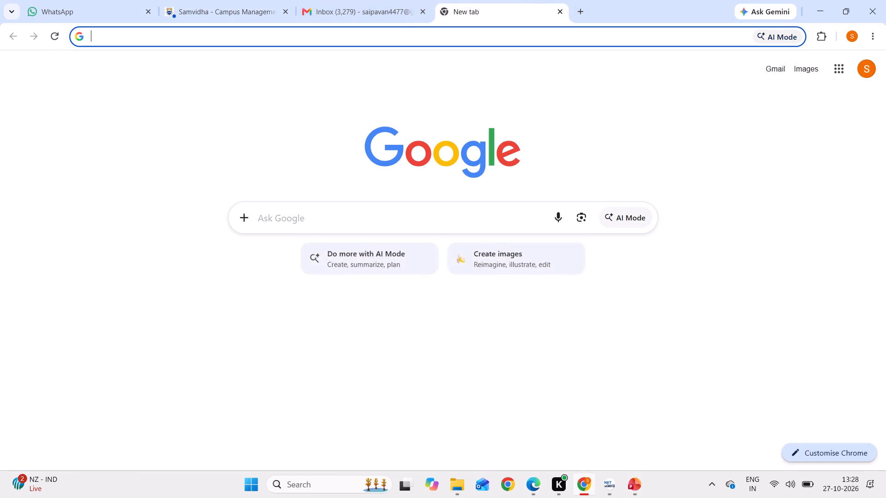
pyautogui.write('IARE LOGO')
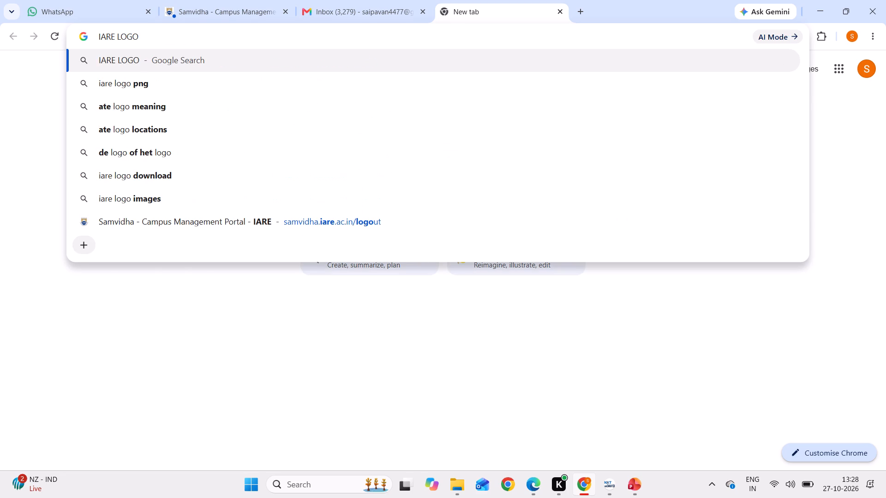
pyautogui.click(278, 59)
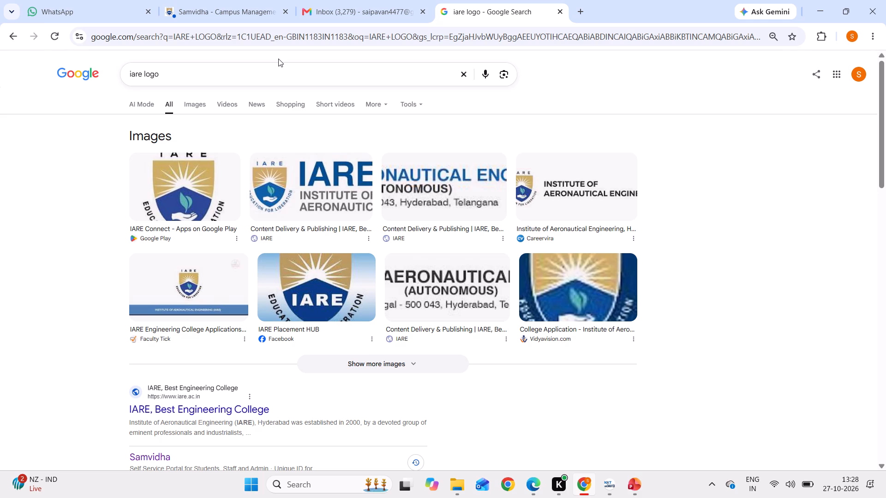
pyautogui.click(196, 106)
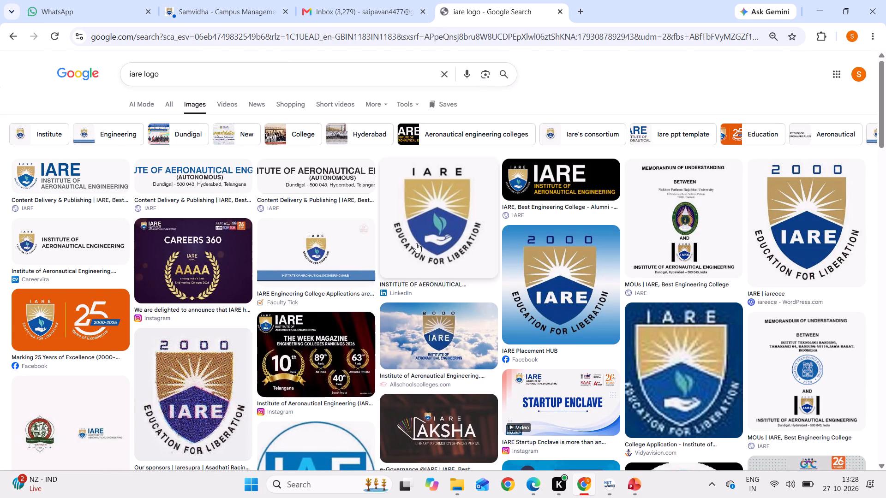
pyautogui.rightClick(417, 243)
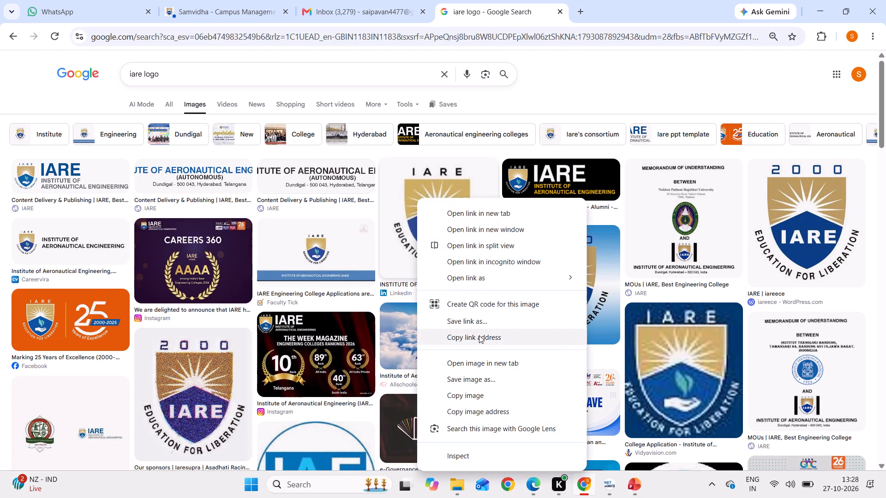
pyautogui.click(462, 394)
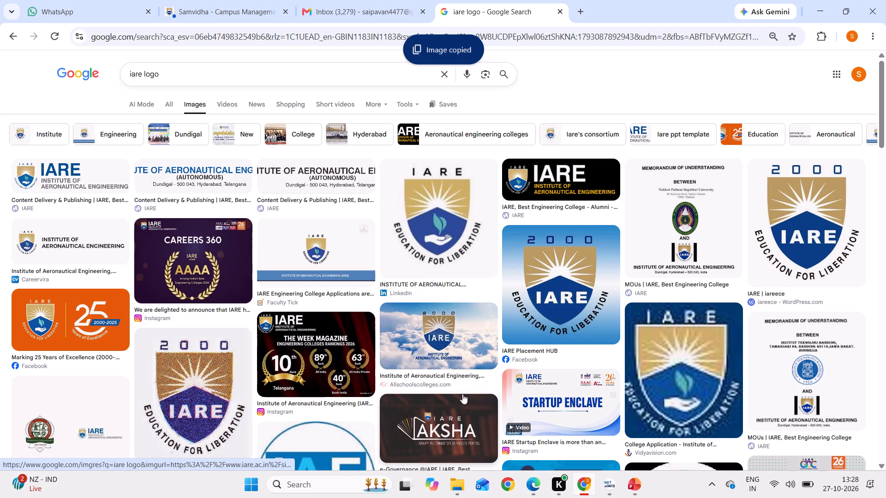
# Back in PowerPoint, paste the IARE logo on the blank closing slide, shrunk to about 2.08 cm square in the slide's upper-right corner.
pyautogui.click(822, 3)
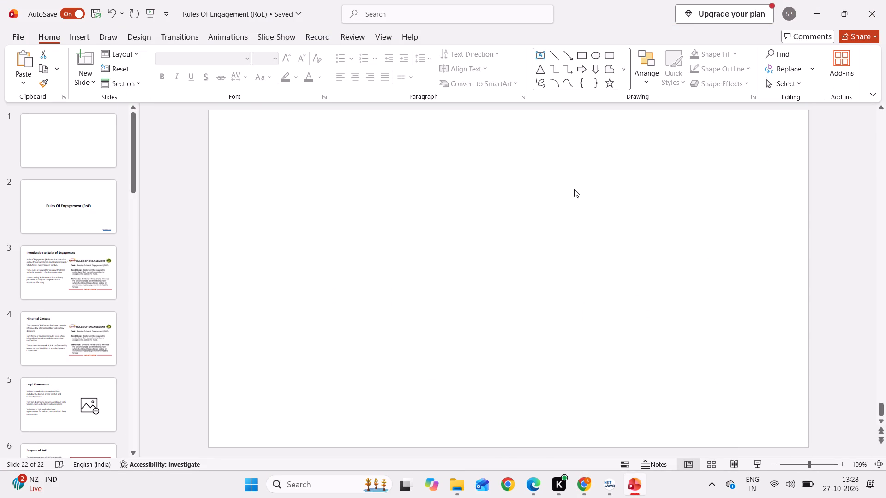
pyautogui.hotkey('ctrl', 'v')
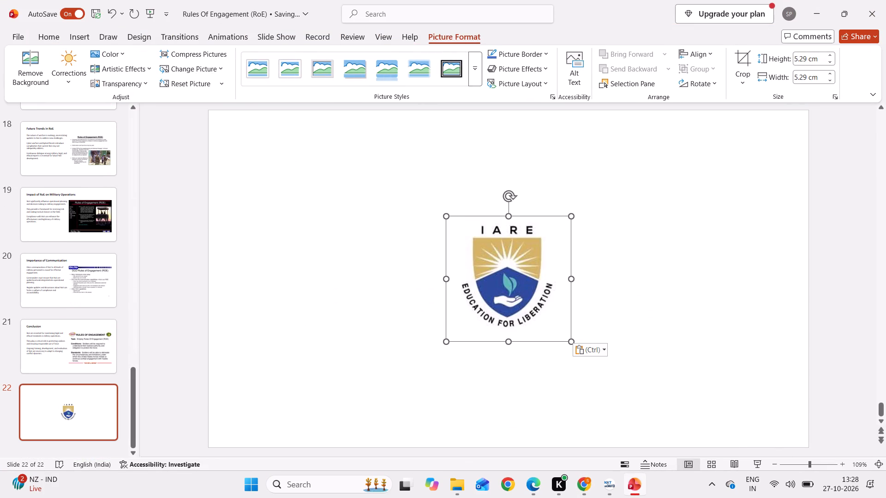
pyautogui.moveTo(571, 341); pyautogui.dragTo(501, 266)
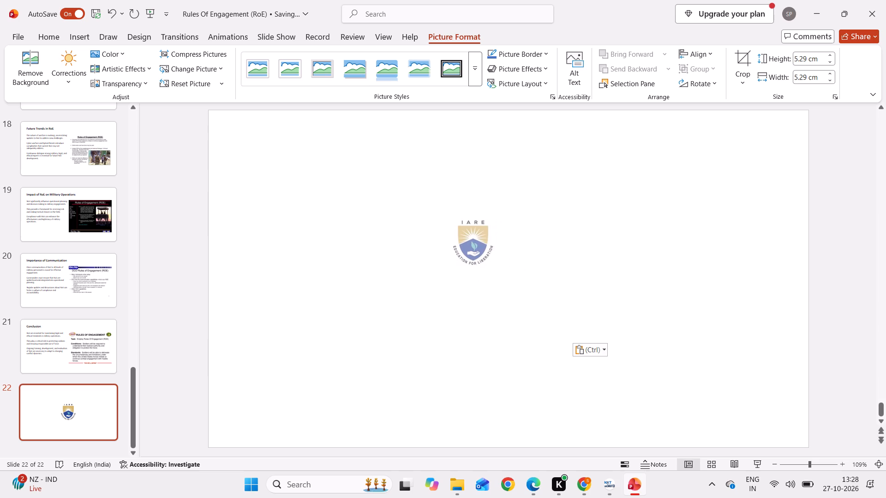
pyautogui.moveTo(501, 266); pyautogui.dragTo(495, 264)
pyautogui.moveTo(474, 246); pyautogui.dragTo(782, 144)
# Copy the resized IARE logo from the closing slide onto slides 21, 20, 19 and 18.
pyautogui.hotkey('ctrl', 'c')
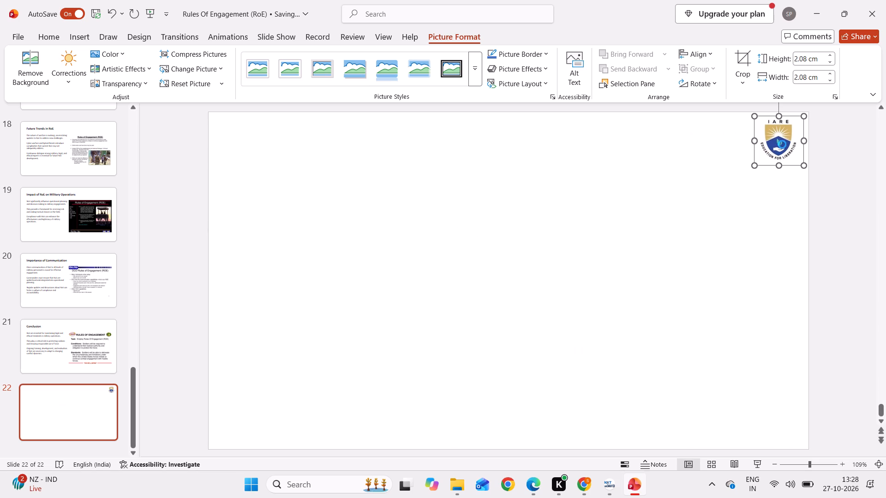
pyautogui.hotkey('ctrl', 'c')
pyautogui.click(82, 333)
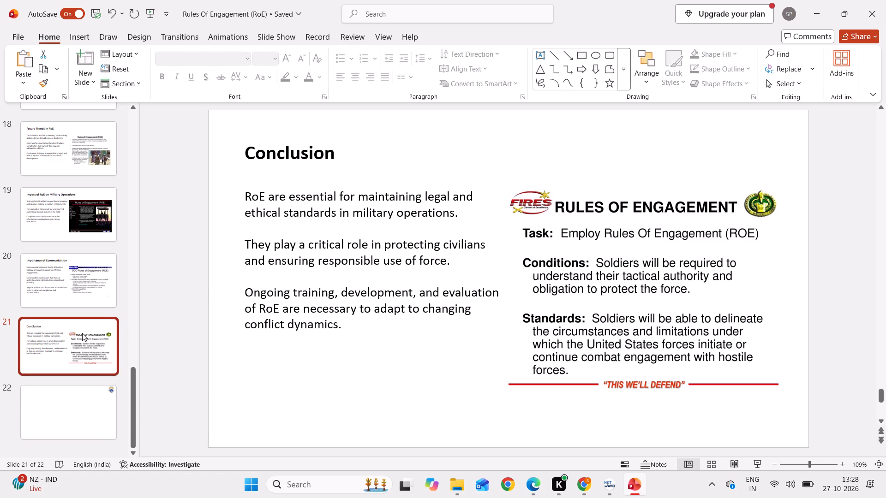
pyautogui.hotkey('ctrl', 'v')
pyautogui.click(69, 293)
pyautogui.hotkey('ctrl', 'v')
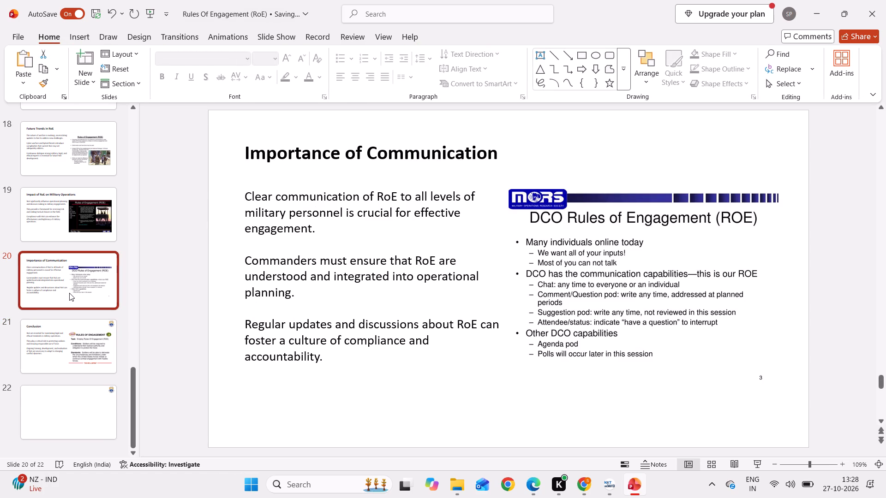
pyautogui.click(77, 226)
pyautogui.hotkey('ctrl', 'v')
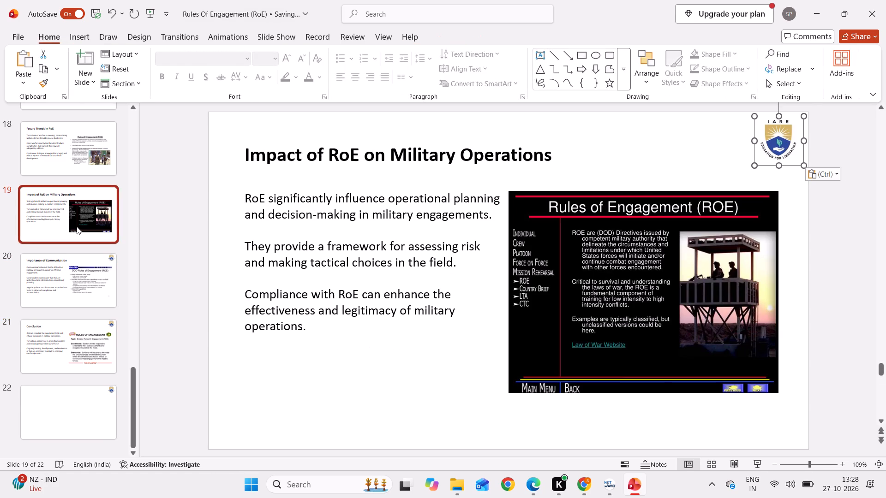
pyautogui.click(85, 145)
pyautogui.hotkey('ctrl', 'v')
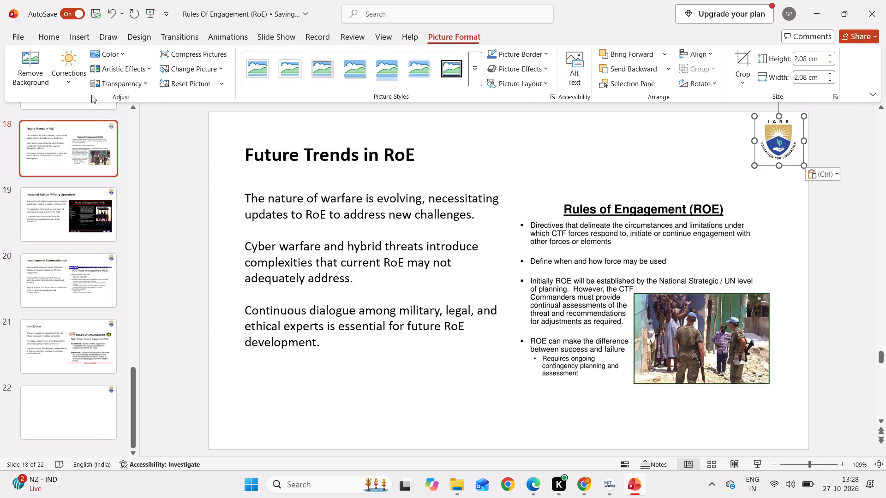
# Paste the IARE logo on slides 1 to 5, from the blank opening slide through Legal Framework.
pyautogui.scroll(6, 67, 190)
pyautogui.click(79, 156)
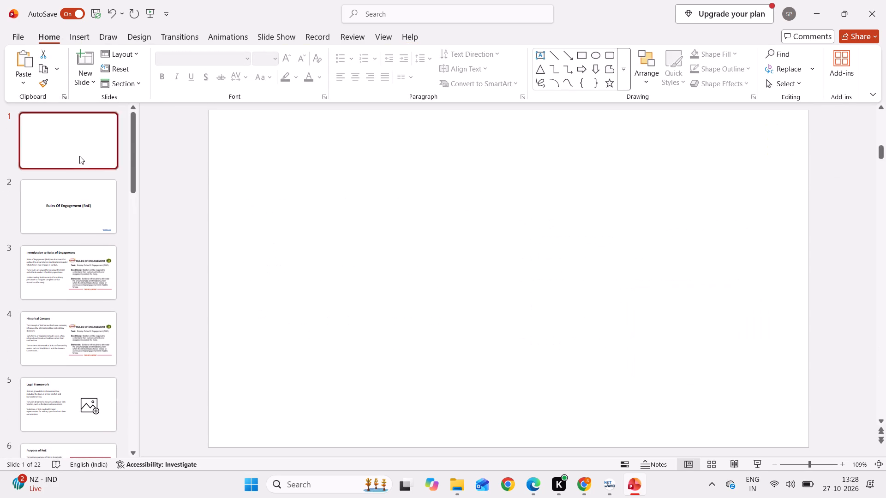
pyautogui.hotkey('ctrl', 'v')
pyautogui.click(76, 204)
pyautogui.hotkey('ctrl', 'v')
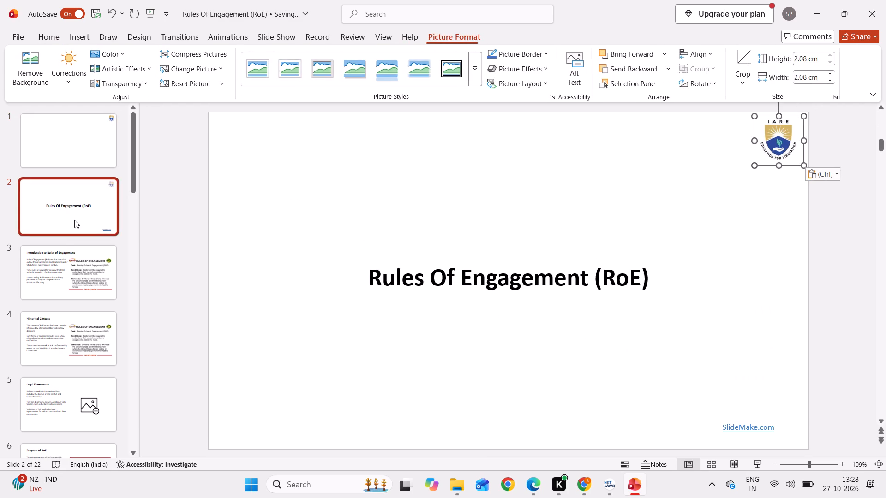
pyautogui.click(76, 265)
pyautogui.hotkey('ctrl', 'v')
pyautogui.click(76, 356)
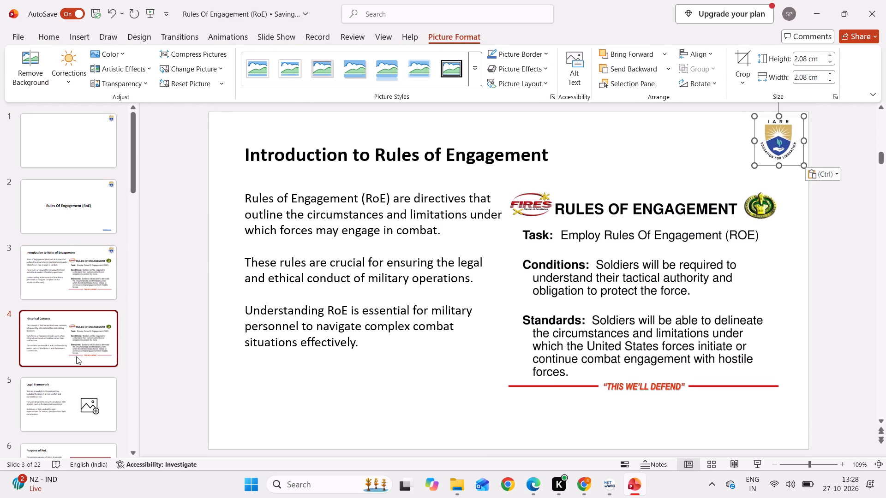
pyautogui.hotkey('ctrl', 'v')
pyautogui.click(79, 407)
pyautogui.hotkey('ctrl', 'v')
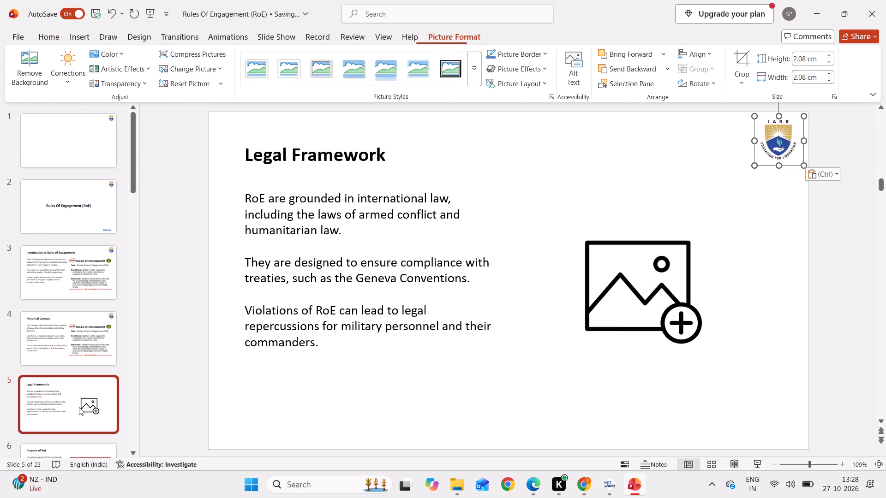
# Delete the placeholder picture icon beside the text on the Legal Framework slide.
pyautogui.click(605, 337)
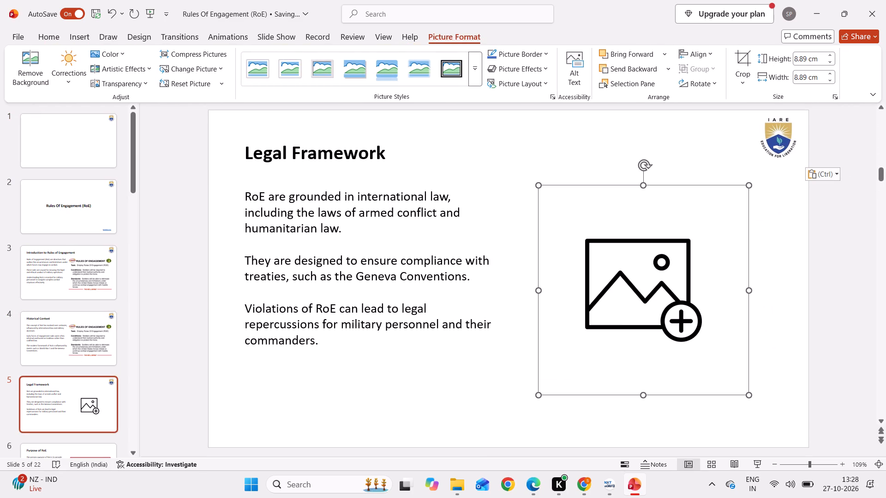
pyautogui.press('Delete')
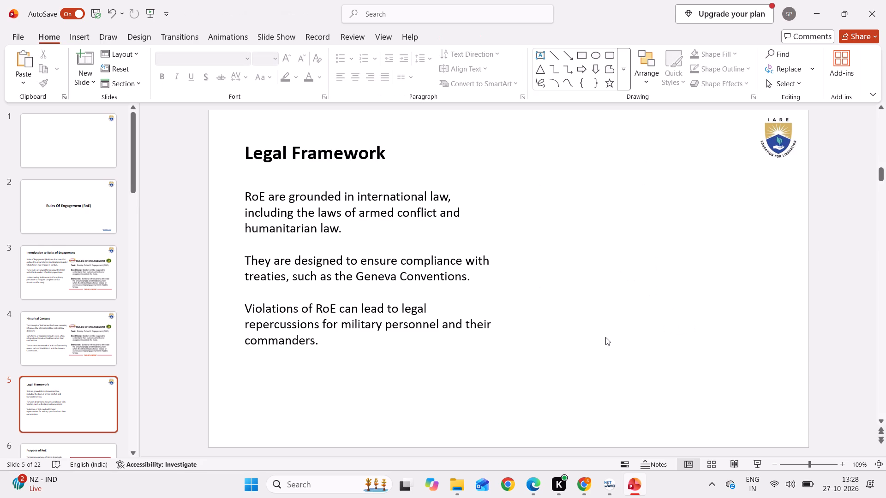
pyautogui.hotkey('ctrl', 'z')
pyautogui.press('BackSpace')
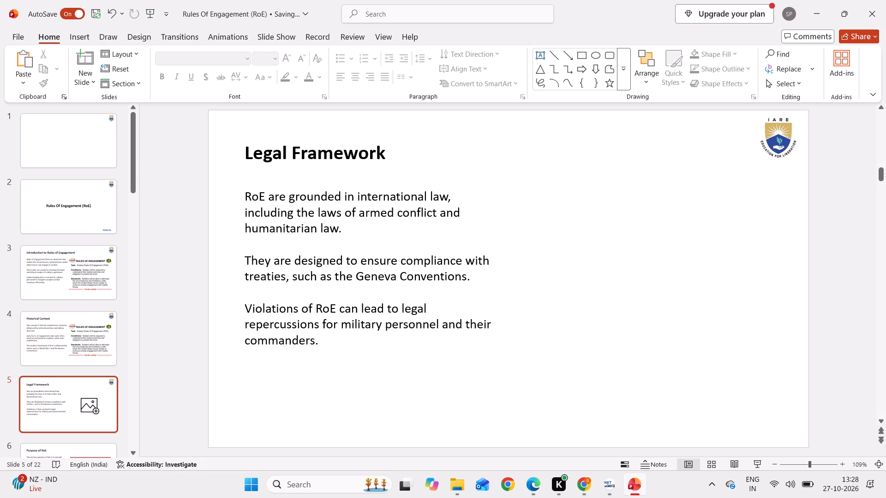
# Paste the IARE logo on slide 17, Ethical Considerations.
pyautogui.scroll(-1, 82, 370)
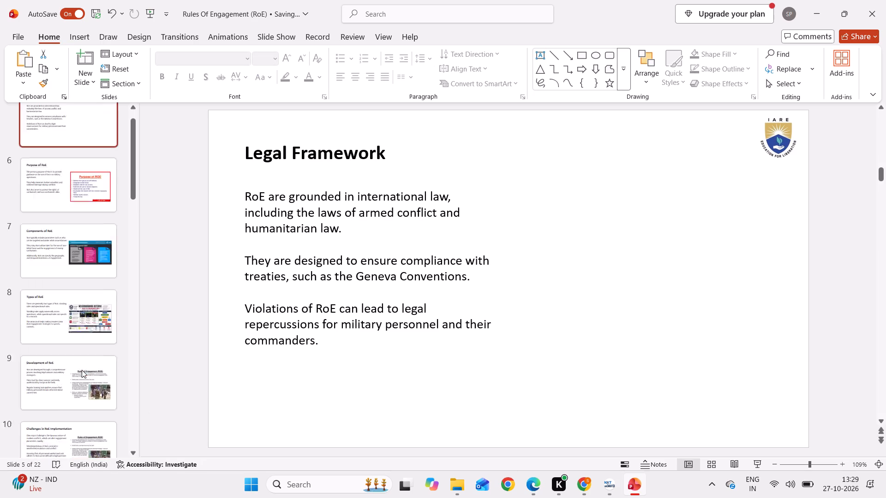
pyautogui.scroll(-1, 82, 370)
pyautogui.click(88, 138)
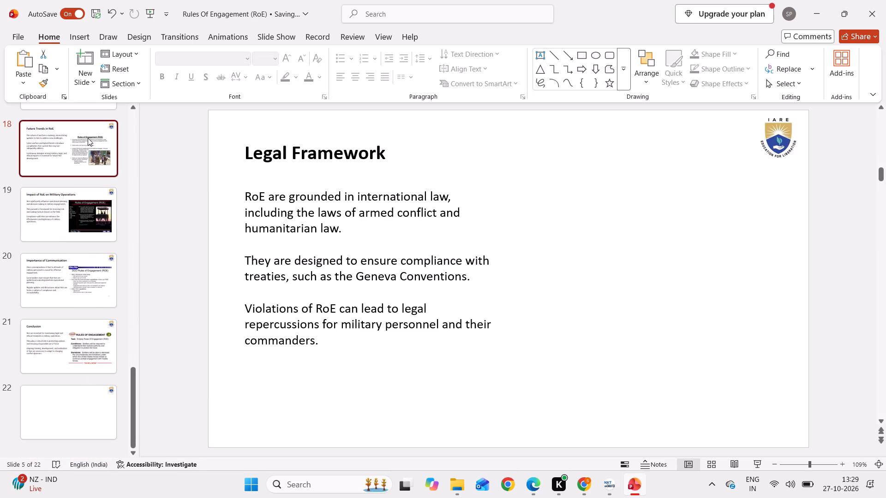
pyautogui.press('Up')
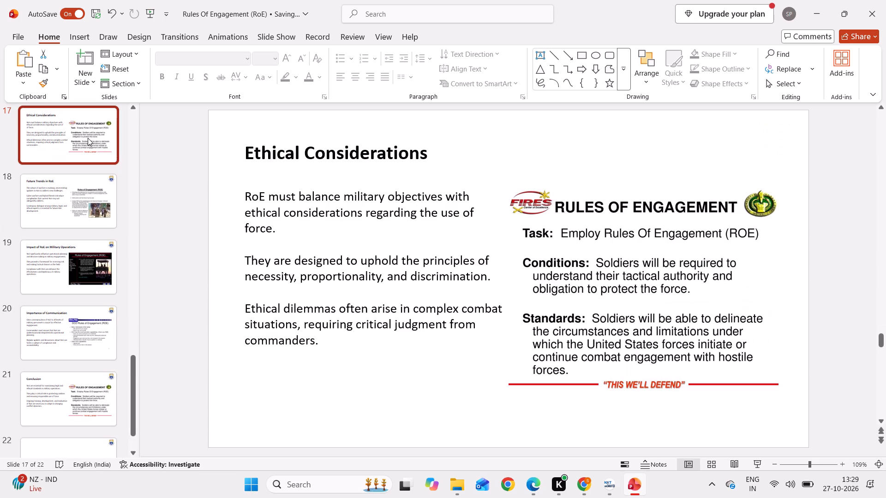
pyautogui.hotkey('ctrl', 'v')
# Paste the IARE logo on slides 6 to 9, from Purpose of RoE through Development of RoE.
pyautogui.scroll(1, 88, 138)
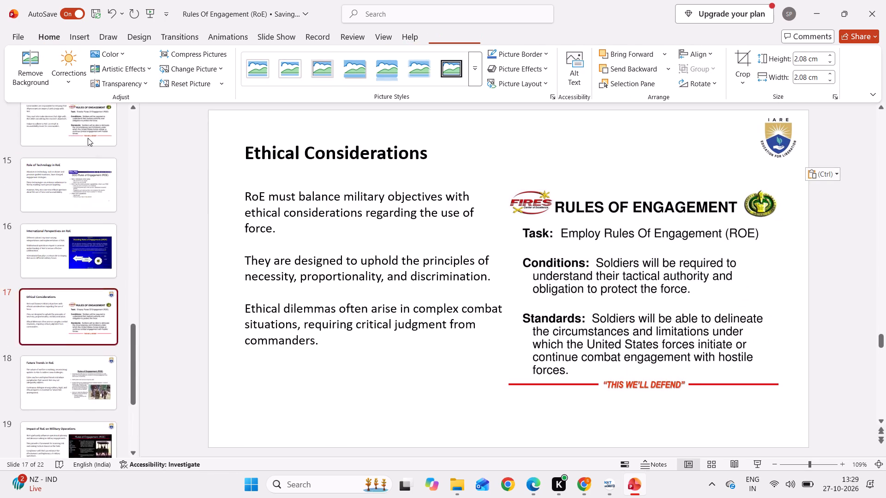
pyautogui.scroll(2, 88, 138)
pyautogui.click(48, 280)
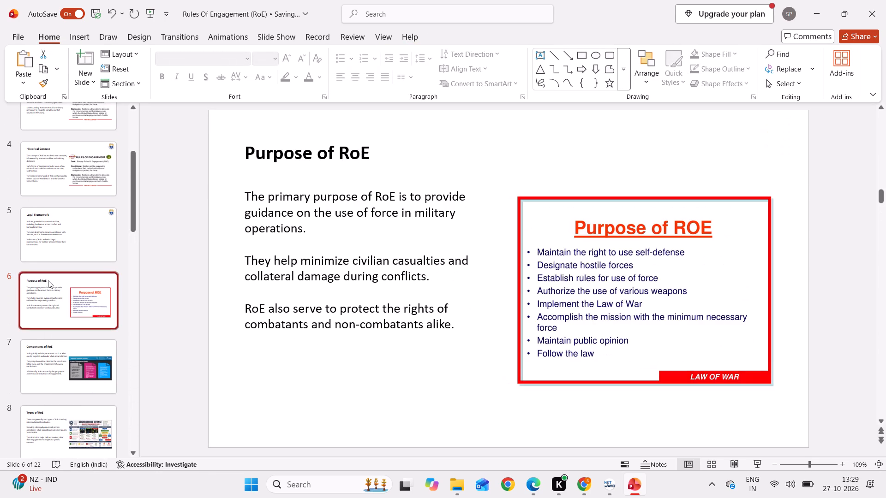
pyautogui.hotkey('ctrl', 'v')
pyautogui.click(72, 347)
pyautogui.hotkey('ctrl', 'v')
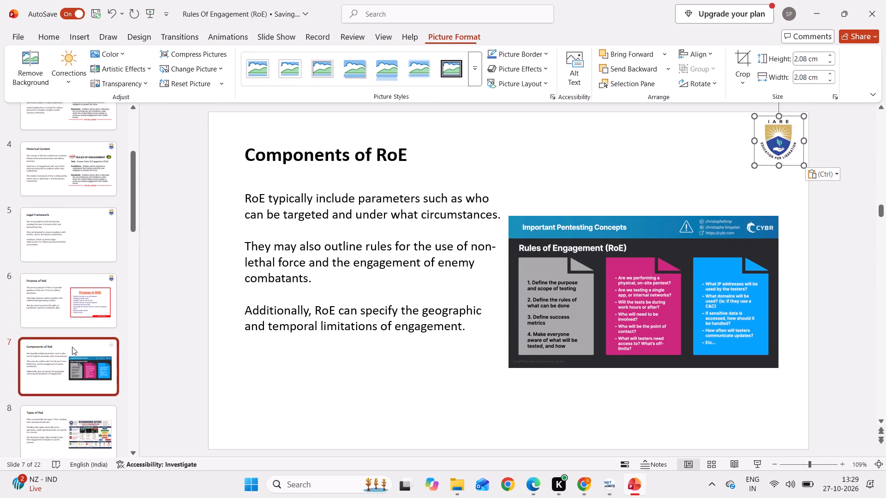
pyautogui.click(95, 432)
pyautogui.hotkey('ctrl', 'v')
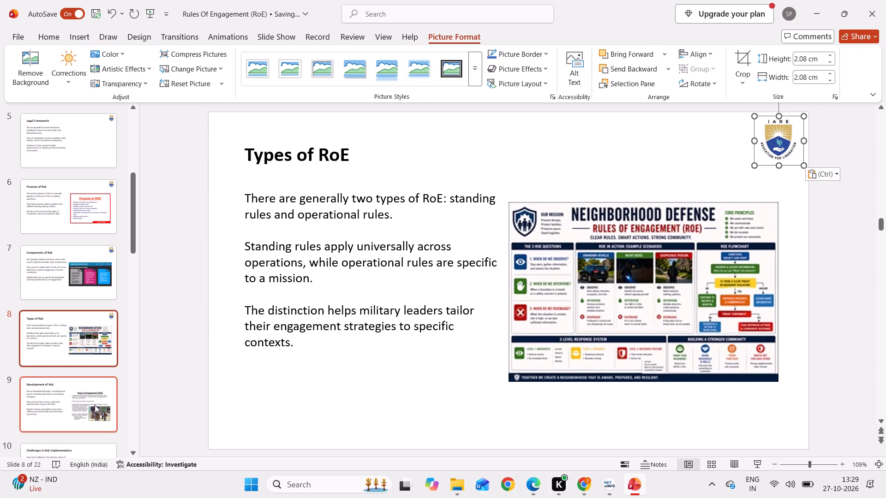
pyautogui.click(95, 405)
pyautogui.hotkey('ctrl', 'v')
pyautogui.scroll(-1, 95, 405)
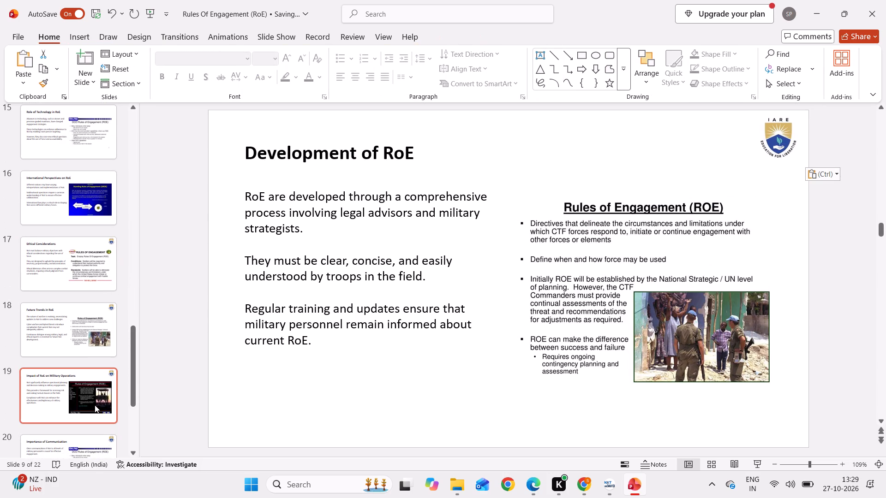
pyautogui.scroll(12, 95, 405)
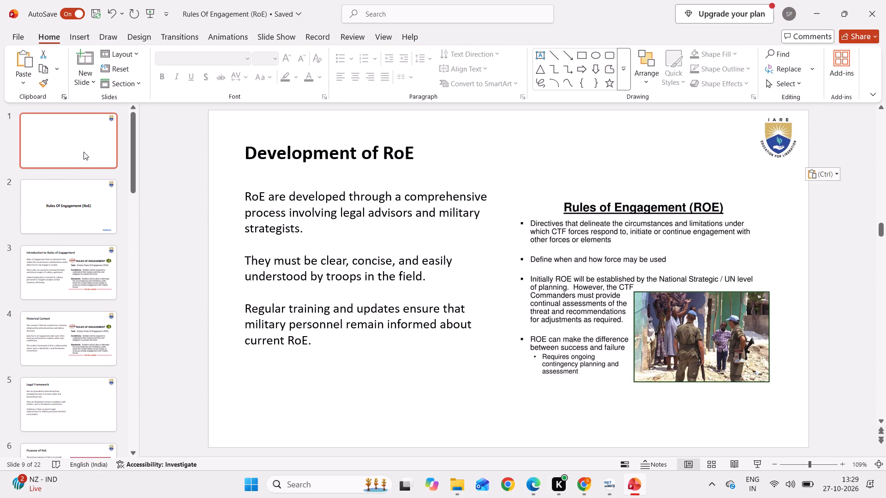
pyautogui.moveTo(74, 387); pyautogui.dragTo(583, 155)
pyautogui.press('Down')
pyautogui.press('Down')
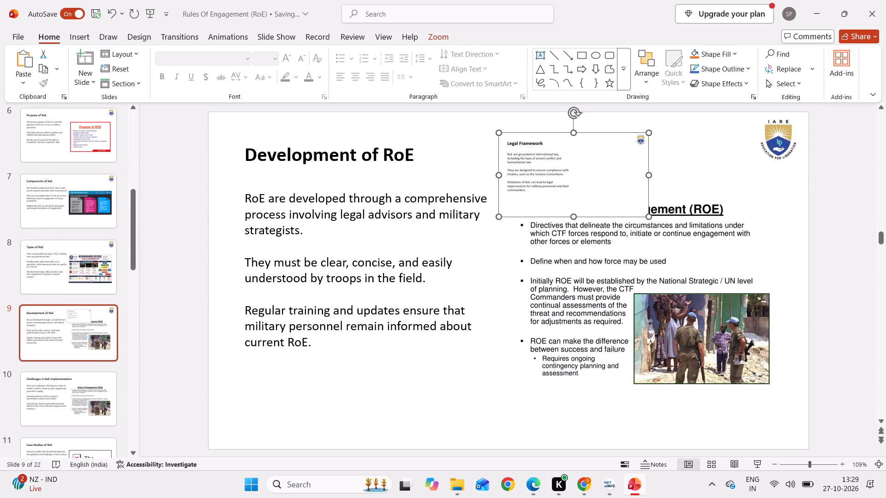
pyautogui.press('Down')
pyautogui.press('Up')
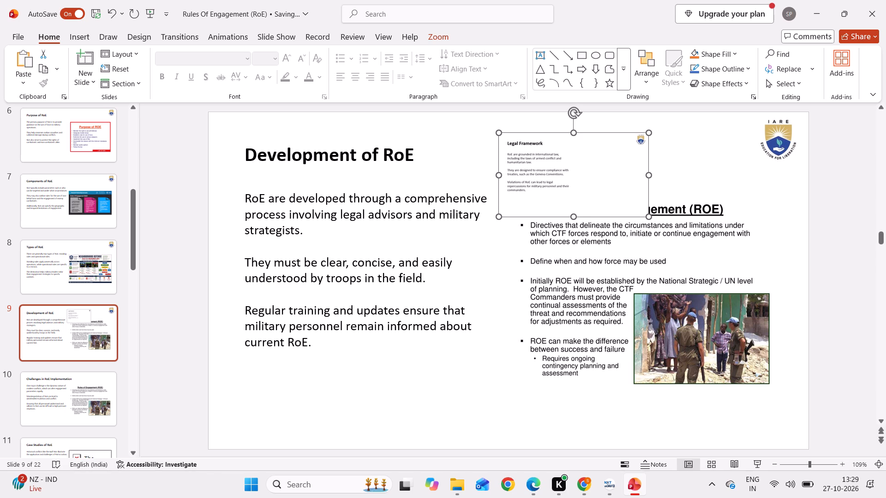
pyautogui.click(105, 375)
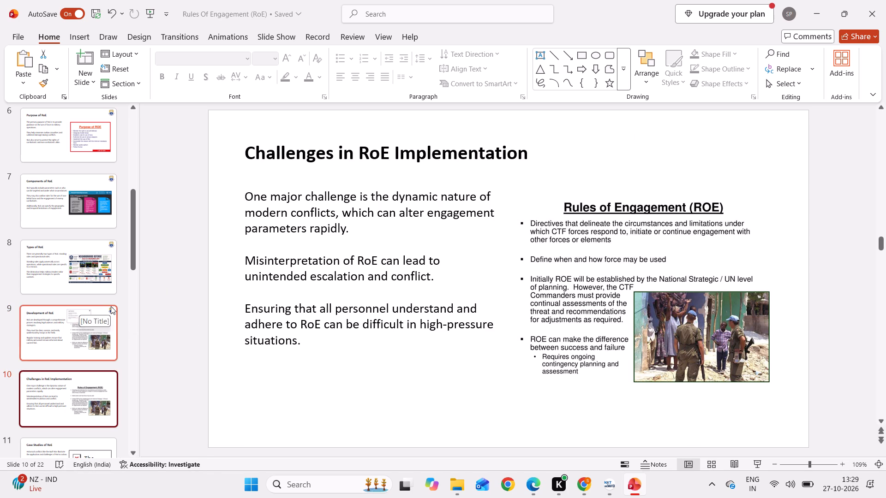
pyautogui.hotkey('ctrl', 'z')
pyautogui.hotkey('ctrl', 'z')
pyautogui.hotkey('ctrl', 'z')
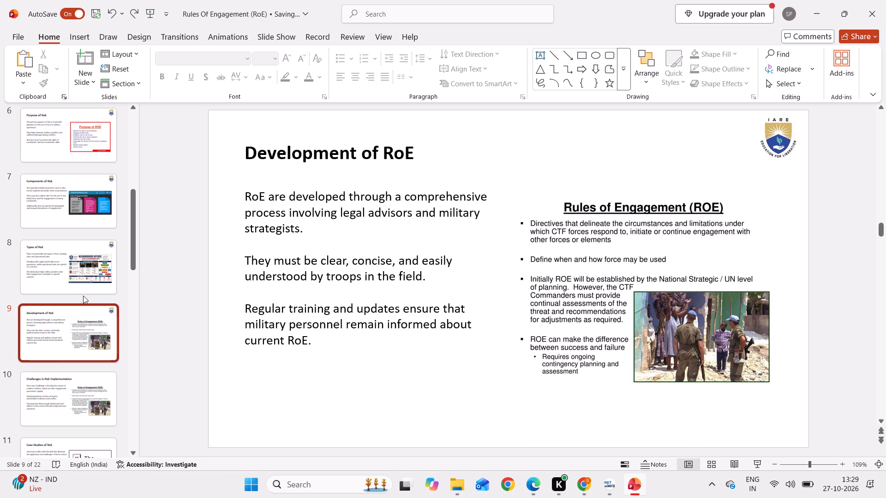
# Paste the IARE logo on slides 10, 11 and 12, from Challenges in RoE Implementation through RoE and Civilian Protection.
pyautogui.click(61, 388)
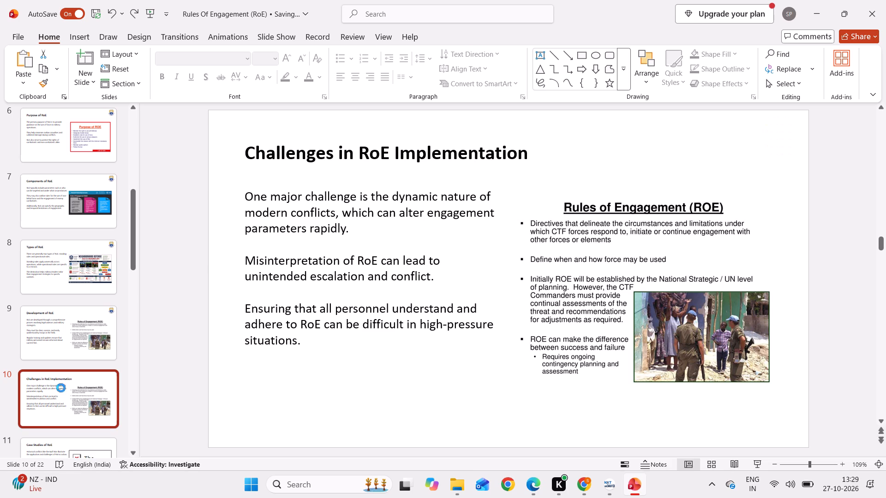
pyautogui.hotkey('ctrl', 'v')
pyautogui.click(79, 444)
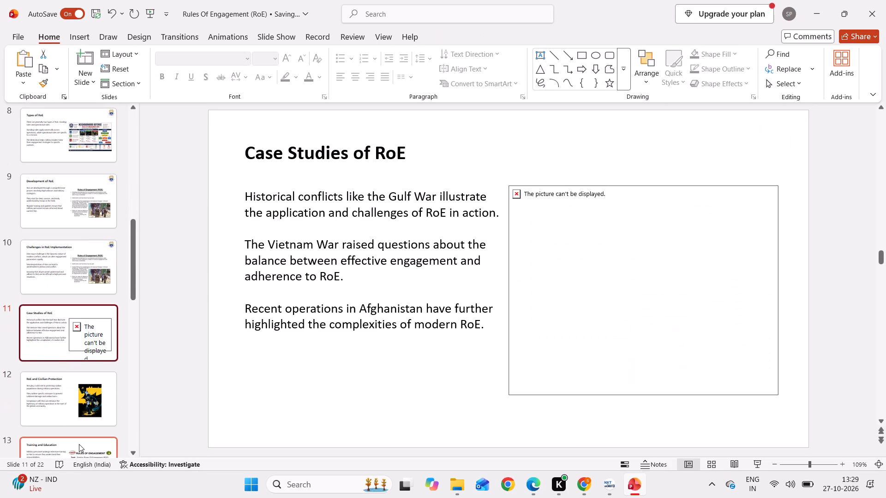
pyautogui.hotkey('ctrl', 'z')
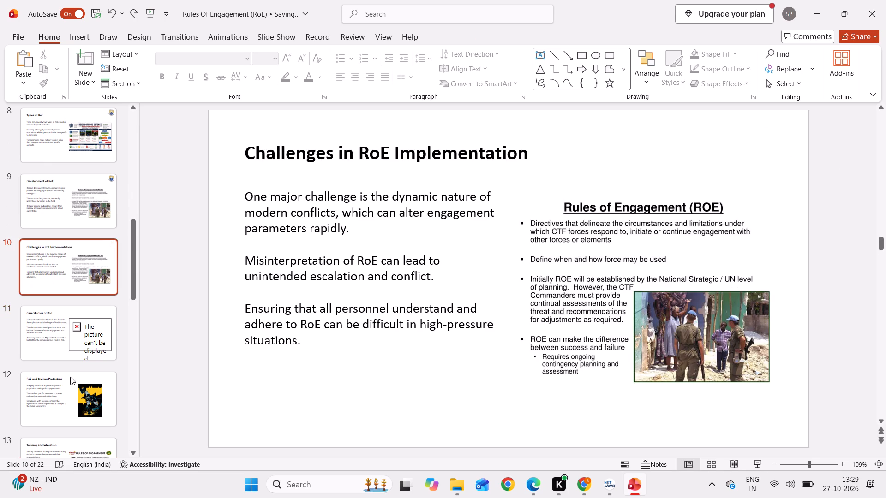
pyautogui.hotkey('ctrl', 'v')
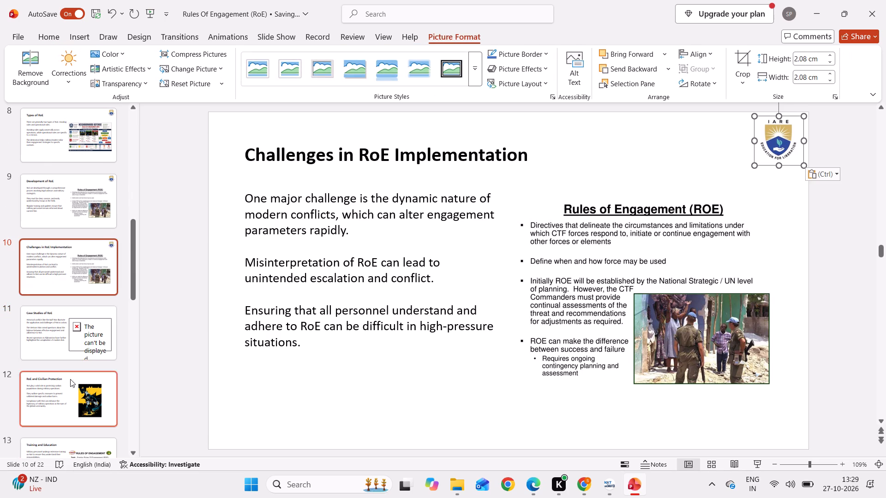
pyautogui.click(89, 342)
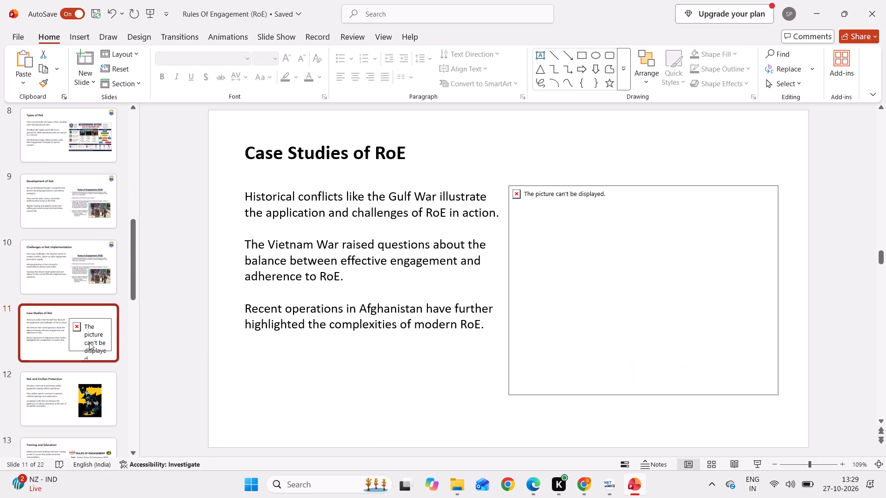
pyautogui.hotkey('ctrl', 'v')
pyautogui.click(77, 409)
pyautogui.hotkey('ctrl', 'v')
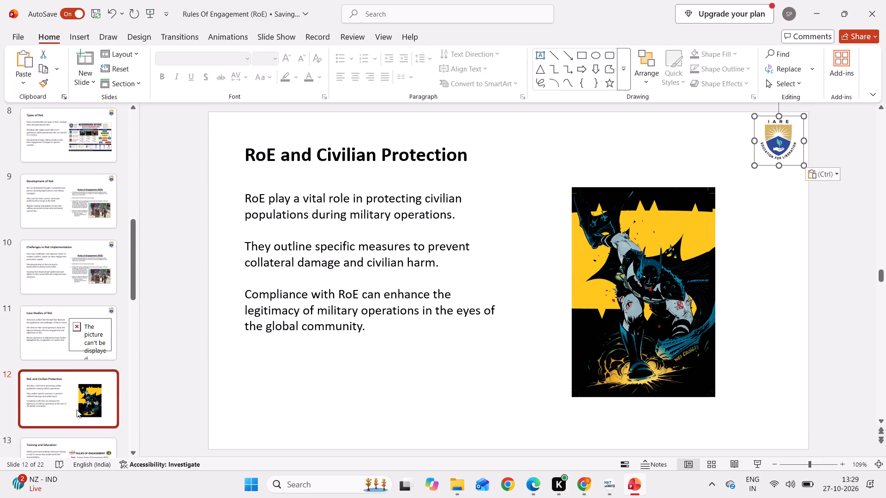
# Paste the IARE logo on slides 13 to 16, from Training and Education through International Perspectives on RoE.
pyautogui.scroll(-1, 77, 409)
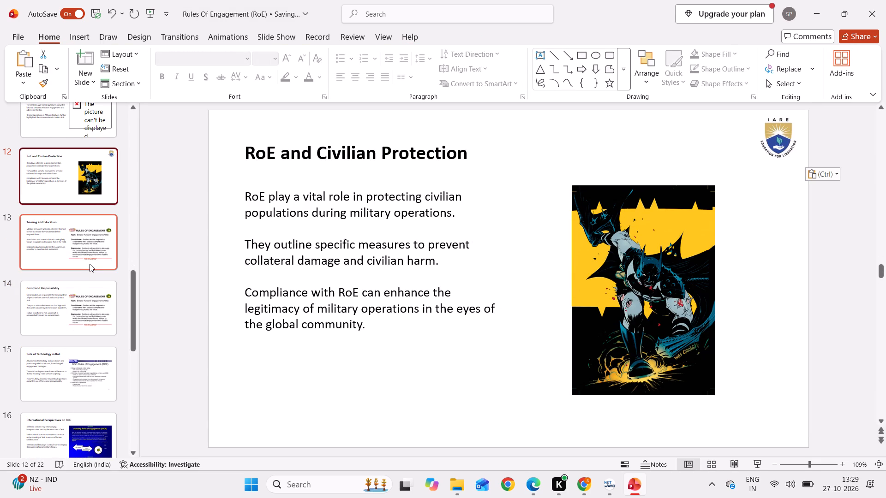
pyautogui.click(90, 264)
pyautogui.hotkey('ctrl', 'v')
pyautogui.click(78, 313)
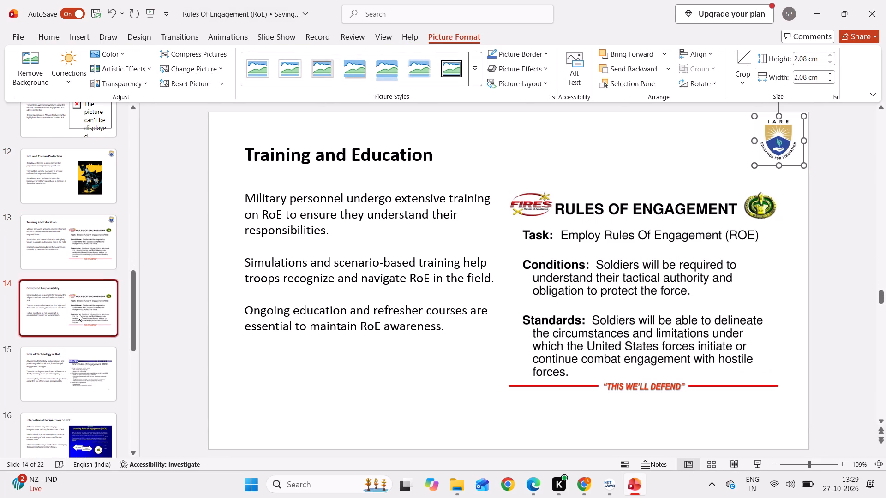
pyautogui.hotkey('ctrl', 'v')
pyautogui.click(76, 368)
pyautogui.hotkey('ctrl', 'v')
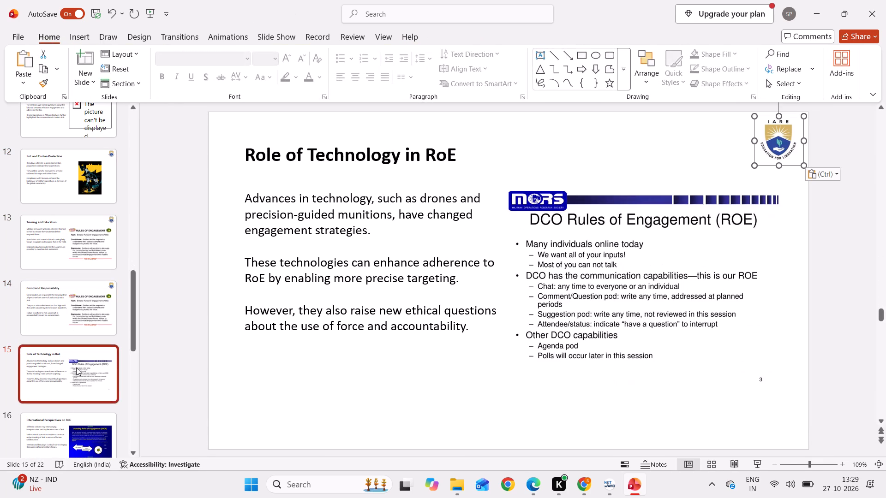
pyautogui.click(76, 425)
pyautogui.hotkey('ctrl', 'v')
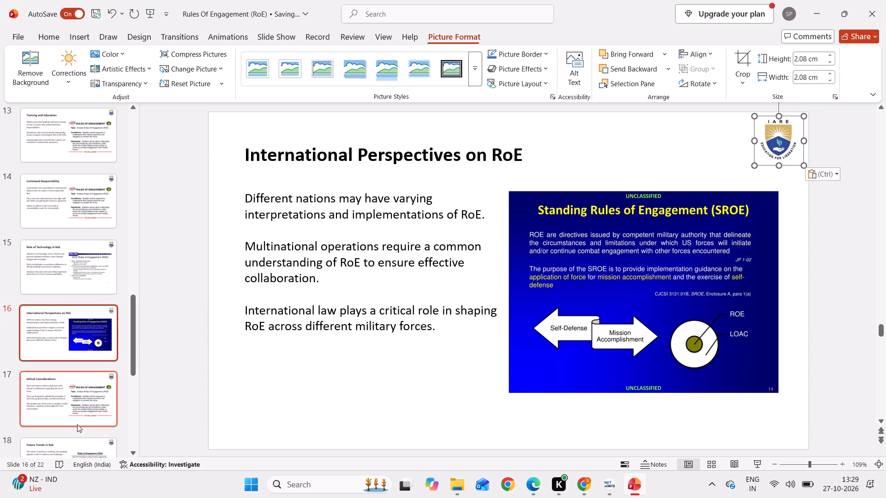
# Add a text box reading THANK YOU near the middle of the blank closing slide 22.
pyautogui.scroll(-3, 81, 407)
pyautogui.scroll(14, 81, 407)
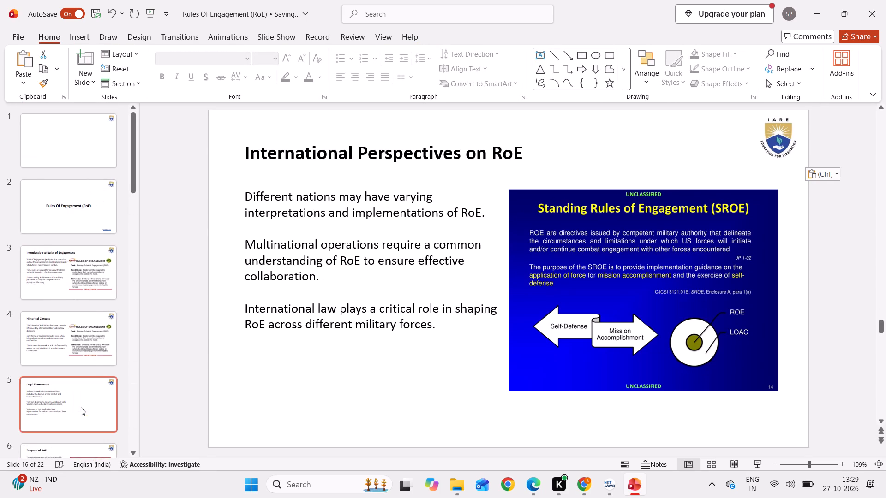
pyautogui.scroll(-6, 81, 407)
pyautogui.click(74, 432)
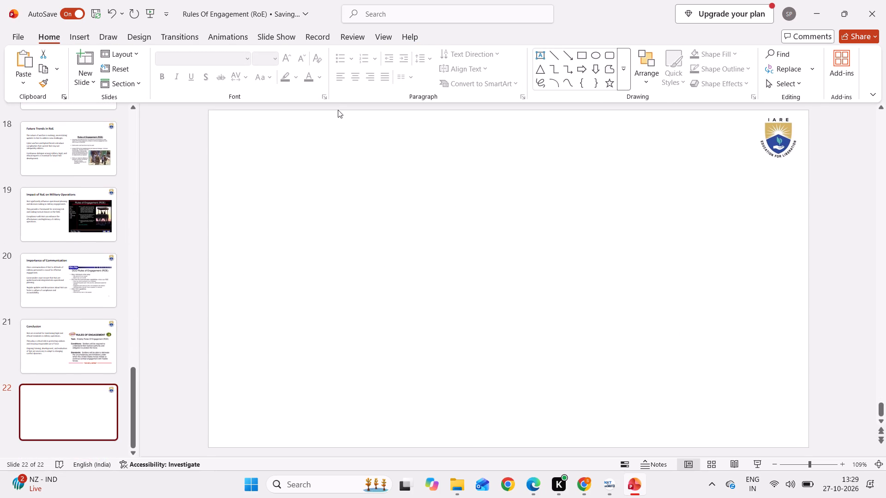
pyautogui.click(539, 51)
pyautogui.moveTo(418, 220); pyautogui.dragTo(530, 274)
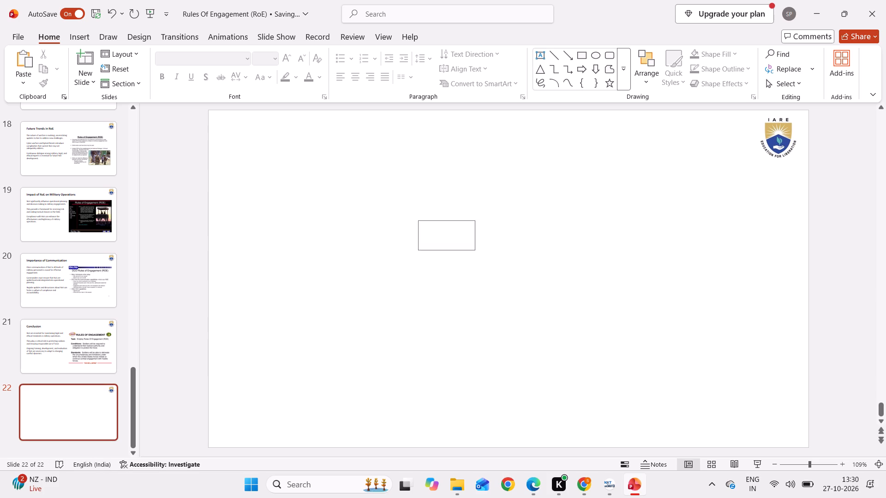
pyautogui.moveTo(530, 274); pyautogui.dragTo(649, 340)
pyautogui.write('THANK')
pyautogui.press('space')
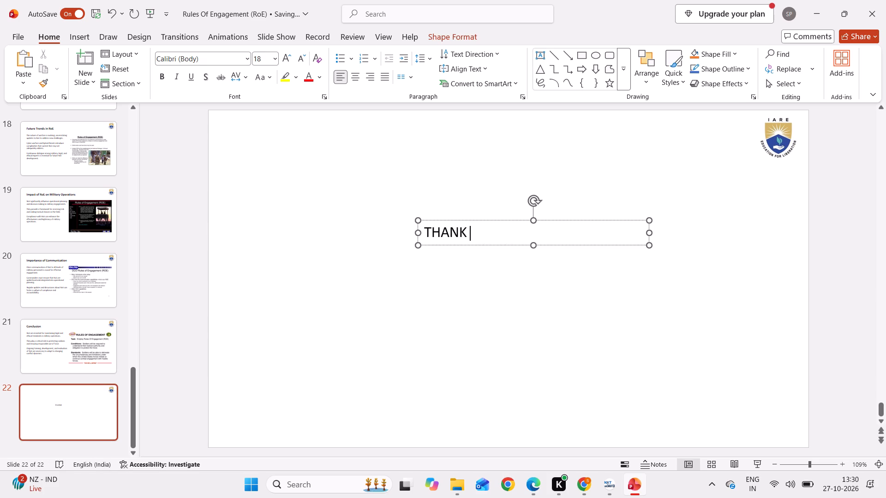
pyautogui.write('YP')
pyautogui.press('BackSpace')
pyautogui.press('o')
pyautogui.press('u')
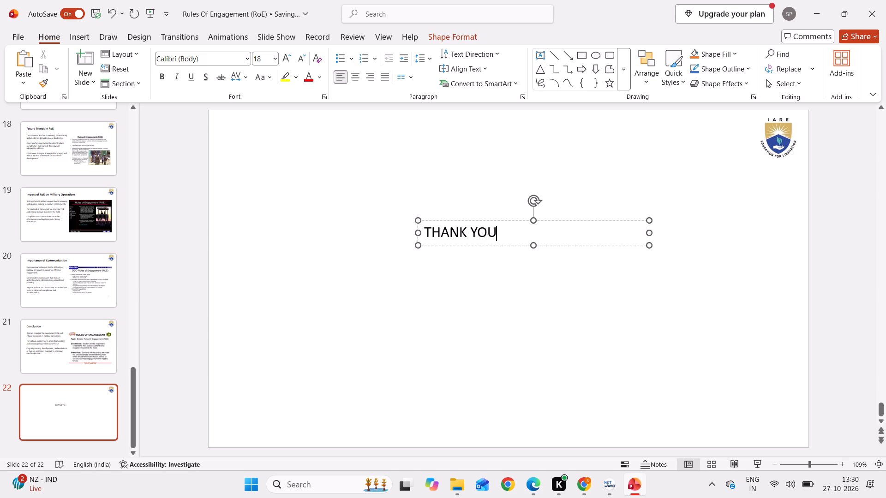
pyautogui.click(540, 295)
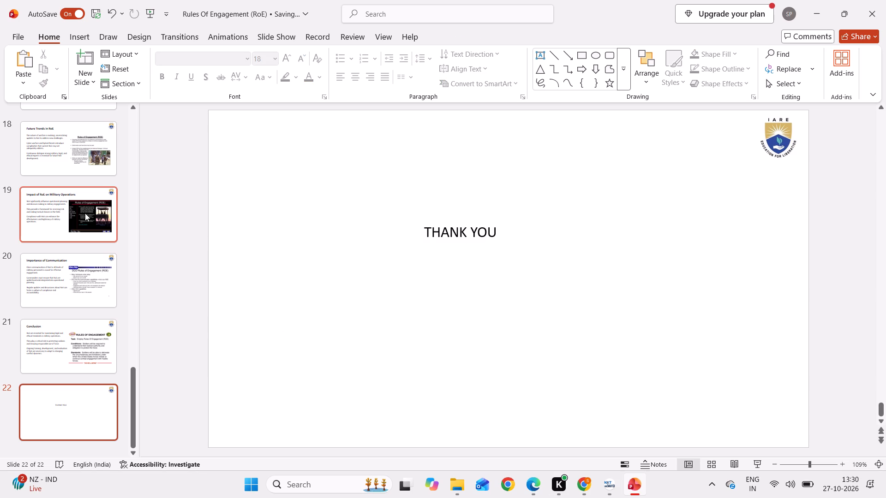
# Copy the full IARE Institute of Aeronautical Engineering logo from the Chrome image results and paste it on slide 1.
pyautogui.scroll(13, 85, 213)
pyautogui.click(91, 156)
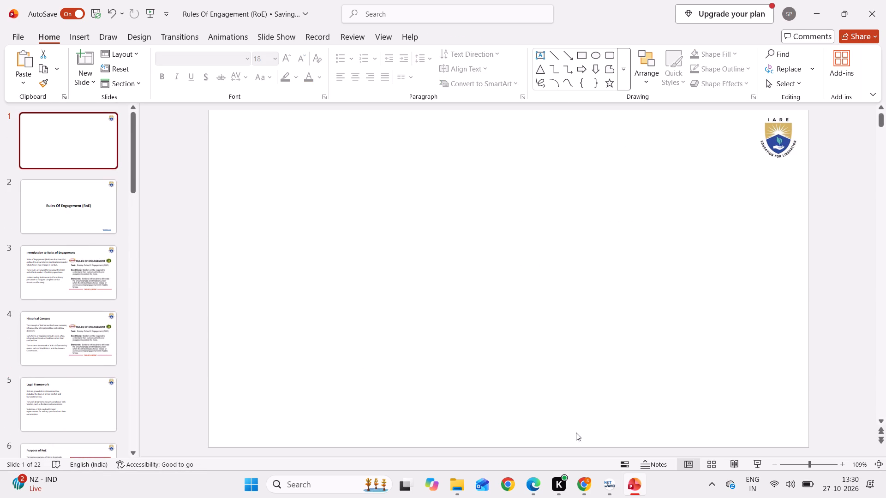
pyautogui.click(582, 487)
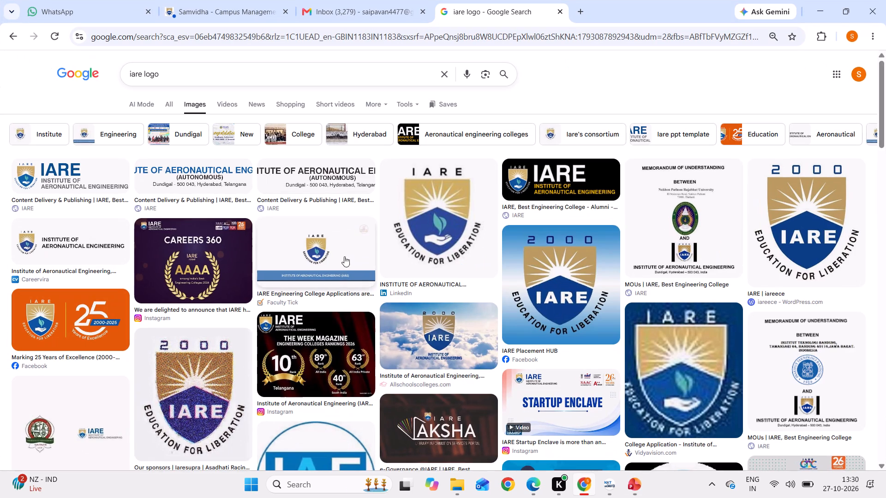
pyautogui.scroll(-4, 424, 387)
pyautogui.scroll(3, 424, 387)
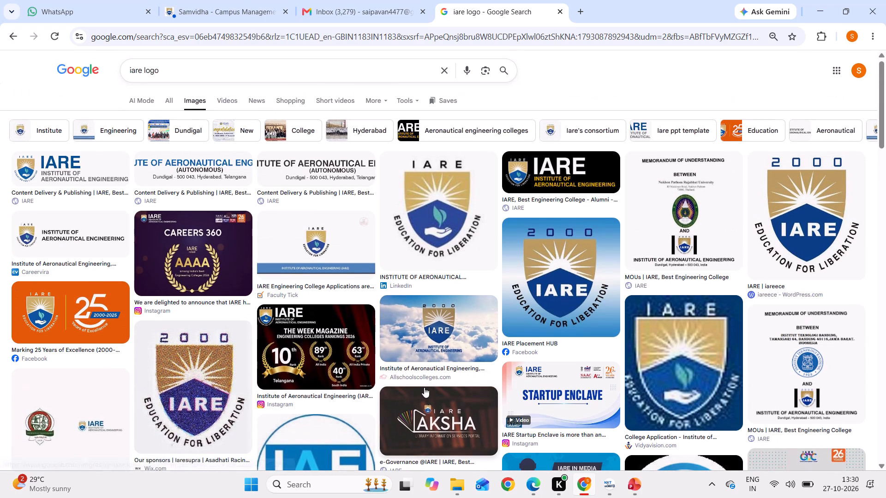
pyautogui.click(94, 169)
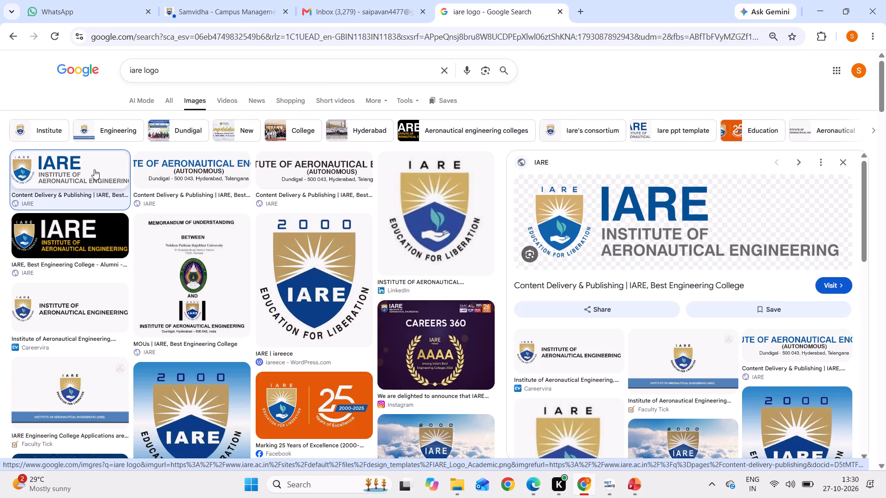
pyautogui.rightClick(94, 169)
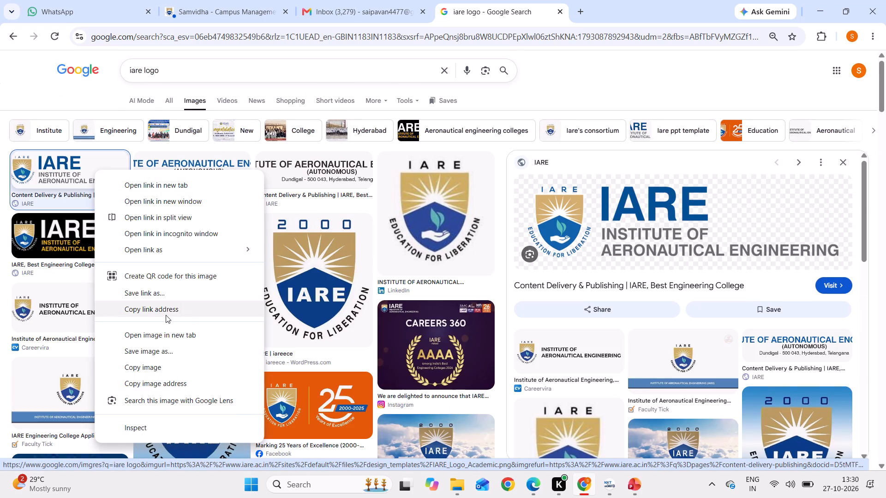
pyautogui.click(171, 370)
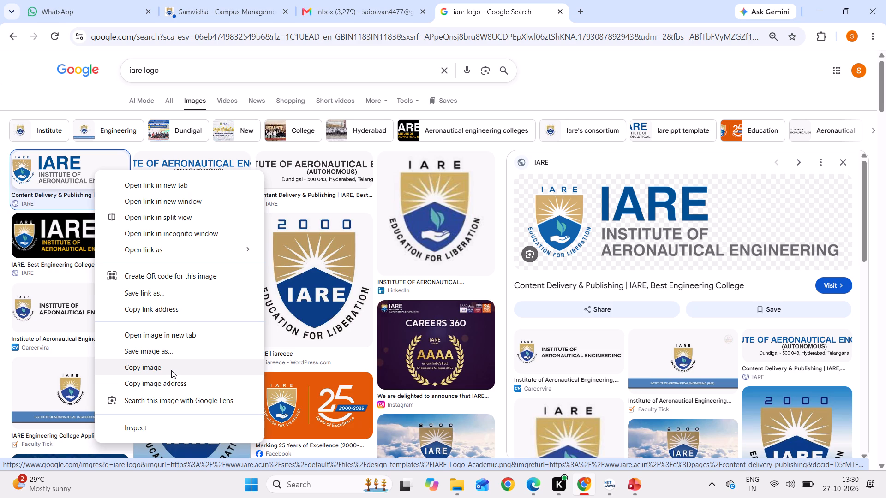
pyautogui.click(830, 2)
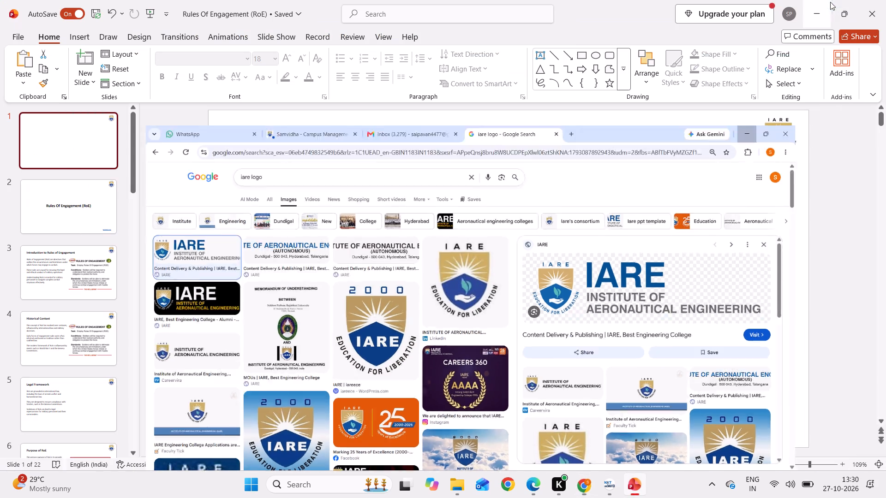
pyautogui.hotkey('ctrl', 'v')
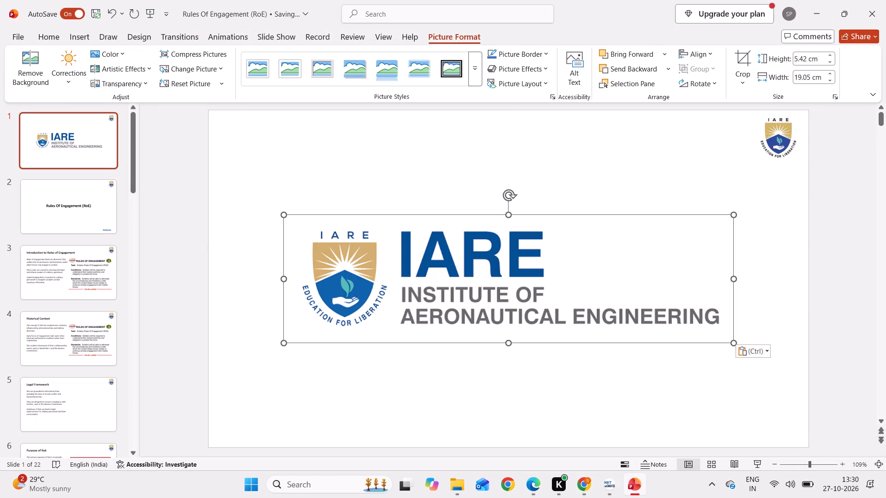
# Move the full IARE logo to the top of slide 1 and resize it to about 4.08 cm high by 20.47 cm wide.
pyautogui.moveTo(365, 222); pyautogui.dragTo(310, 132)
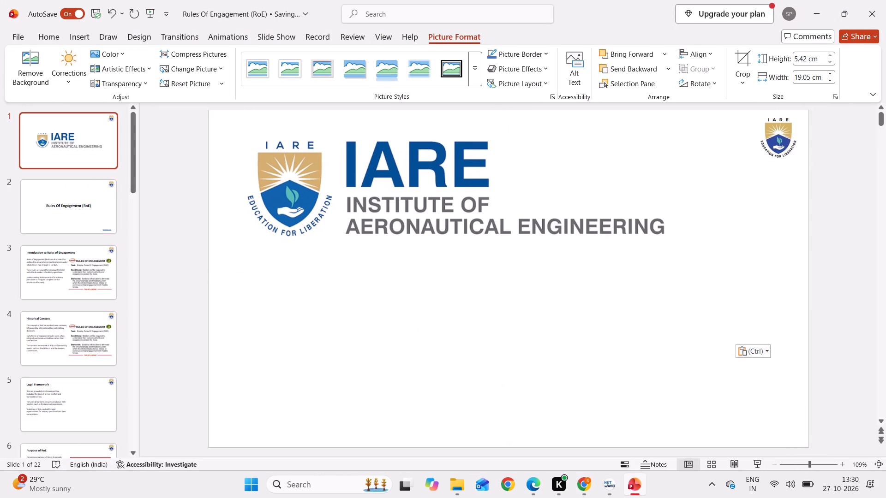
pyautogui.moveTo(310, 132); pyautogui.dragTo(311, 142)
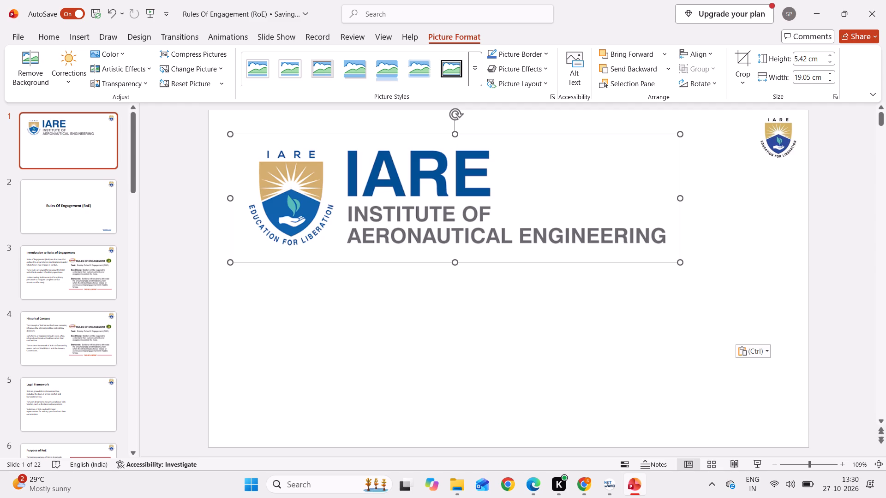
pyautogui.moveTo(681, 261); pyautogui.dragTo(569, 189)
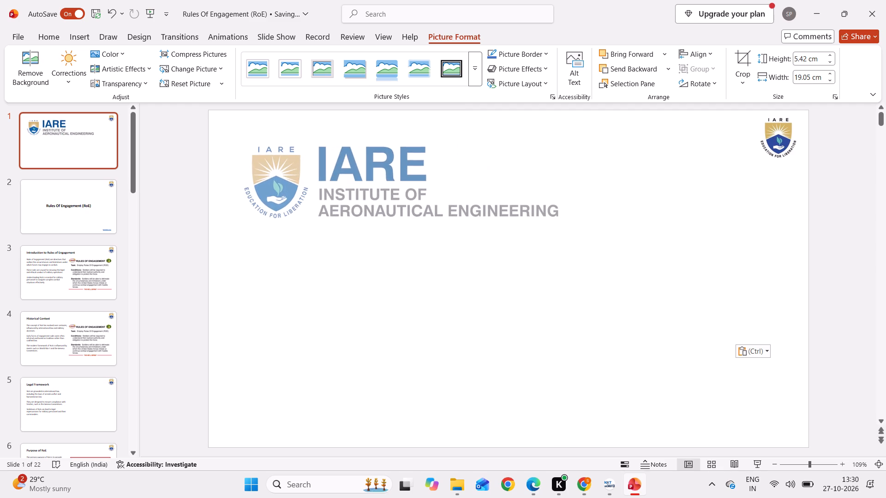
pyautogui.moveTo(569, 189); pyautogui.dragTo(569, 186)
pyautogui.moveTo(435, 186); pyautogui.dragTo(431, 171)
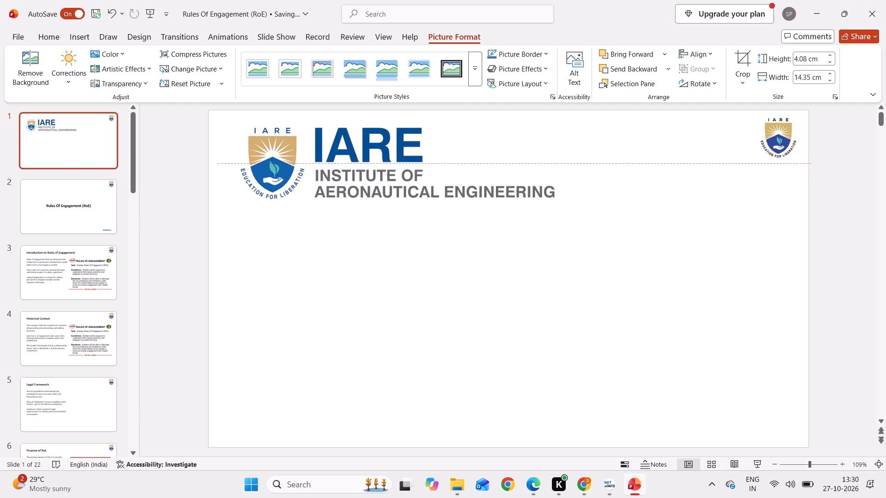
pyautogui.moveTo(431, 171); pyautogui.dragTo(431, 178)
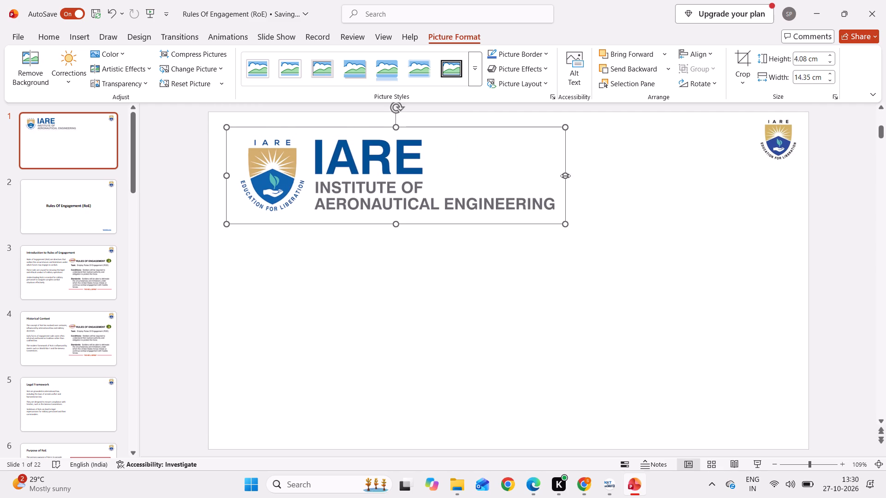
pyautogui.moveTo(565, 176); pyautogui.dragTo(709, 171)
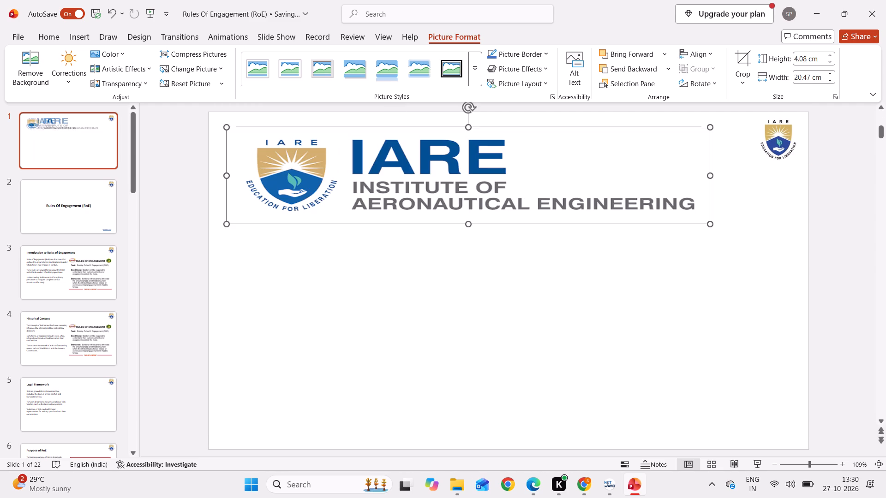
# Insert a wide text box below the full logo on slide 1 and enter a NAME line with the student's name.
pyautogui.click(79, 41)
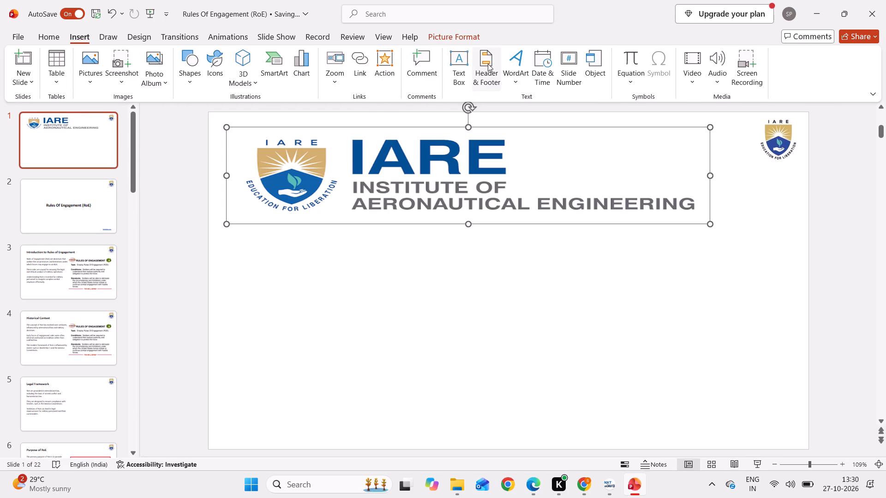
pyautogui.click(461, 65)
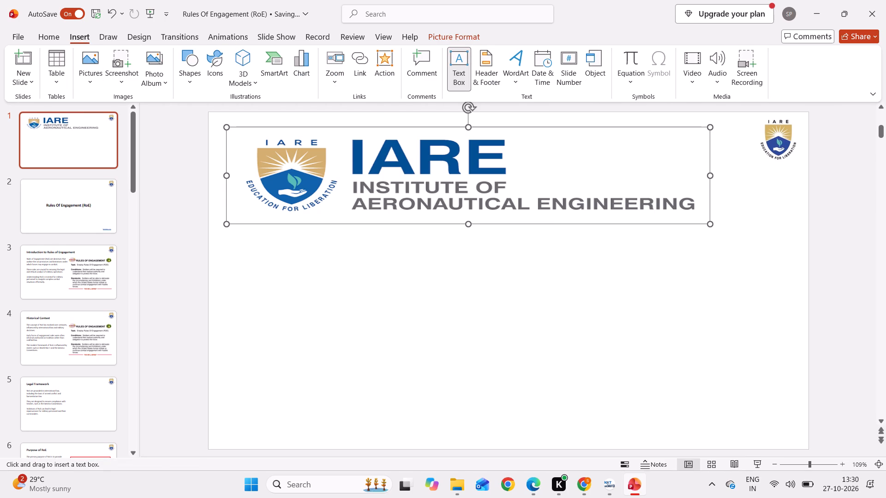
pyautogui.moveTo(245, 252); pyautogui.dragTo(711, 402)
pyautogui.click(330, 360)
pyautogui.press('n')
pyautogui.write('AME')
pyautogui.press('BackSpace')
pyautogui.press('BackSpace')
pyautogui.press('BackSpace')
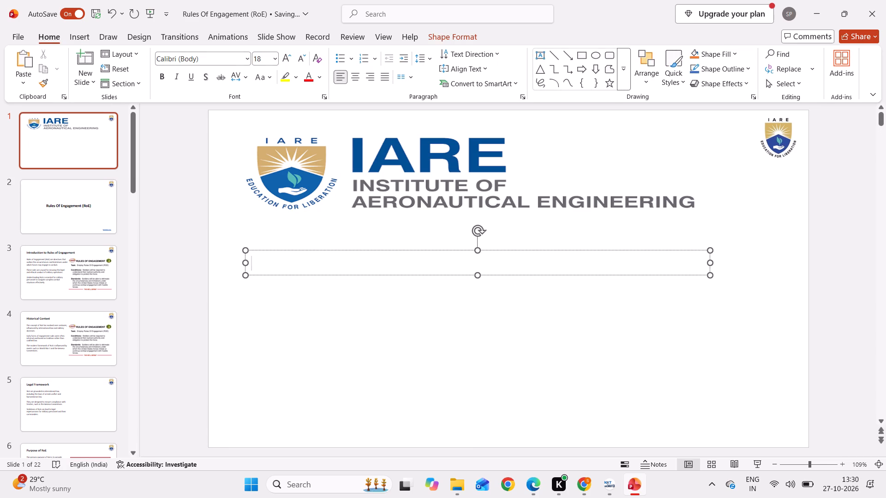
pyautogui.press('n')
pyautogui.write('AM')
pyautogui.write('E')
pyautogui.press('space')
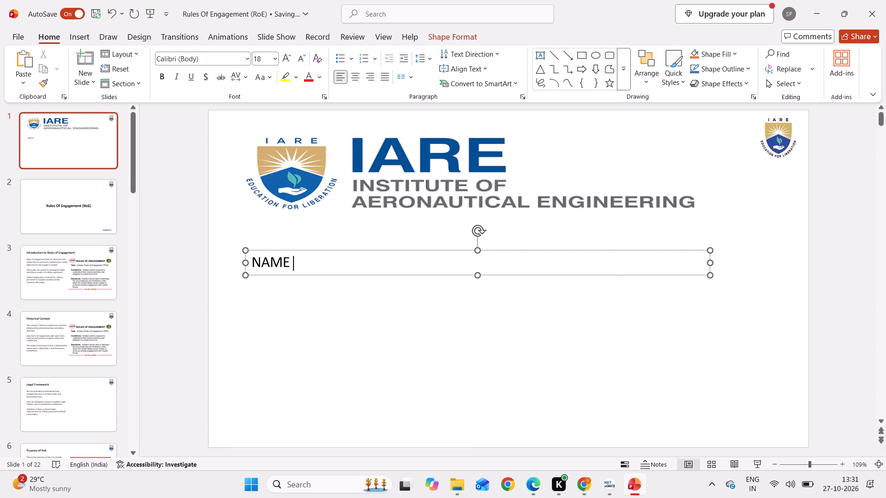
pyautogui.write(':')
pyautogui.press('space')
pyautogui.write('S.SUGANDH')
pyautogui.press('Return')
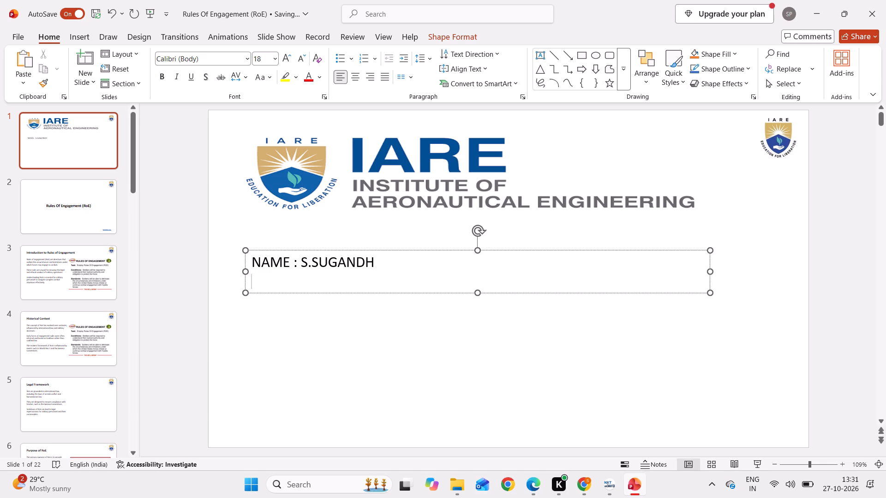
# Add the line CLASS : ECE-D below the name in the slide 1 text box.
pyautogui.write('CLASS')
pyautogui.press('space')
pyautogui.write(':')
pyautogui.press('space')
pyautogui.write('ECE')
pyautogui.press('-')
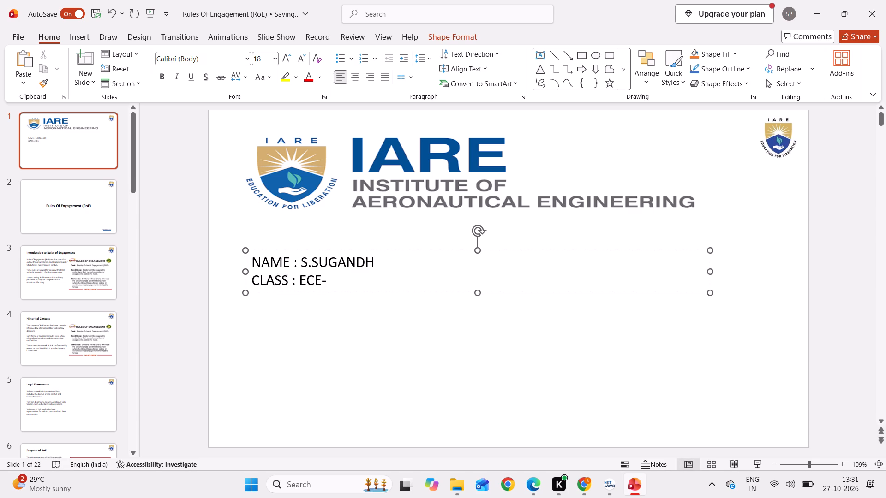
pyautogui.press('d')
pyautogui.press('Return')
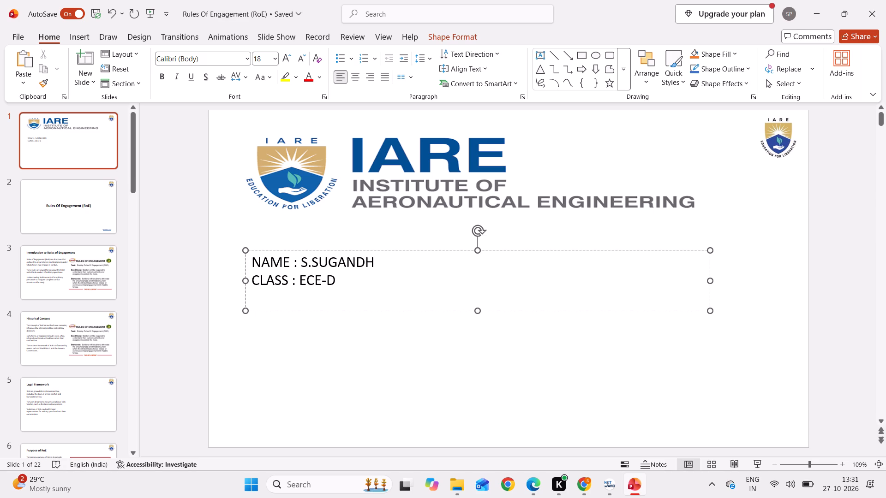
# Add blank SUBJECT : and CODE: label lines below the class line on slide 1.
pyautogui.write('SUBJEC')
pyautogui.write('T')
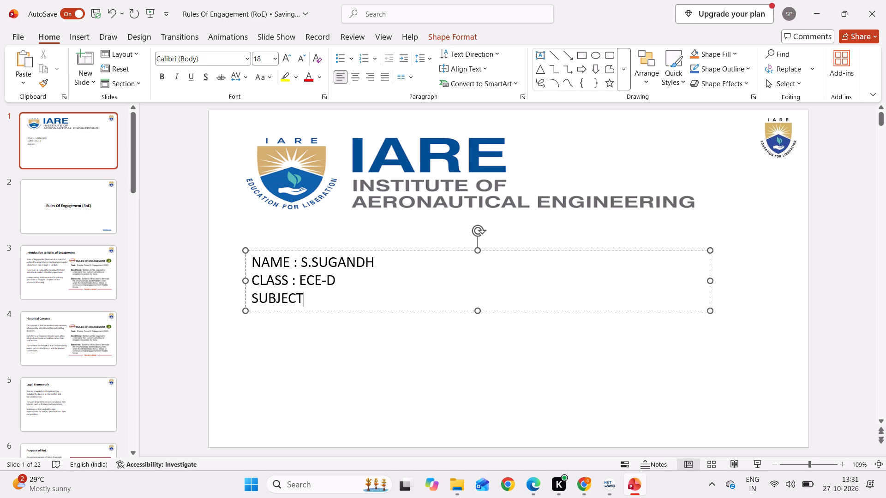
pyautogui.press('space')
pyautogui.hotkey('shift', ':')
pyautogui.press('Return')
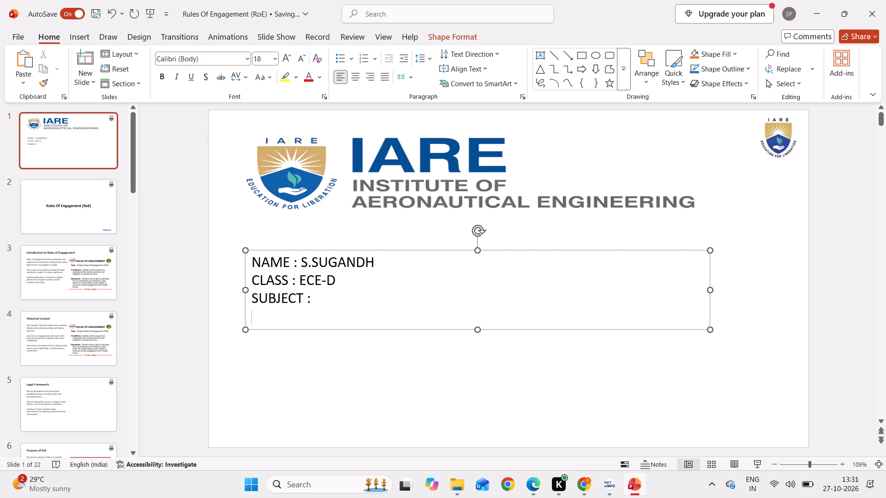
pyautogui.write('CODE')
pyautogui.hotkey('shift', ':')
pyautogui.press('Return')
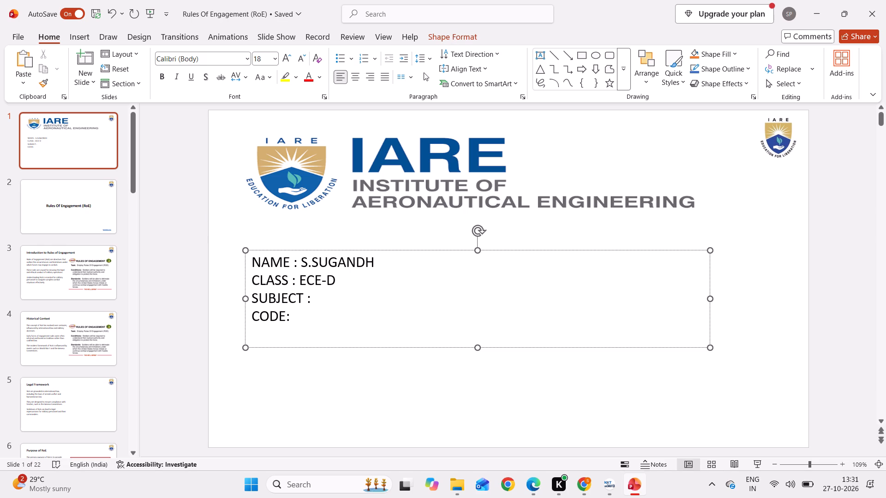
# Insert a wide text box below the student details on slide 1 and enter the label TOPIC :.
pyautogui.click(539, 53)
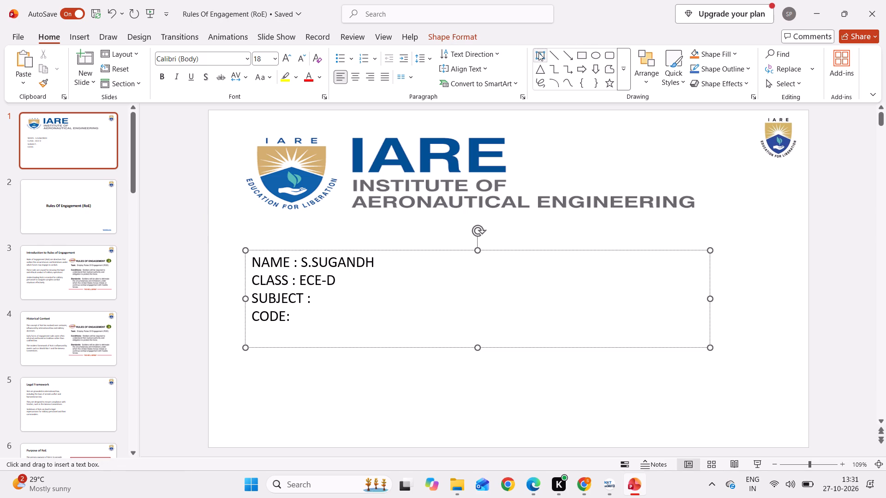
pyautogui.moveTo(248, 373); pyautogui.dragTo(443, 437)
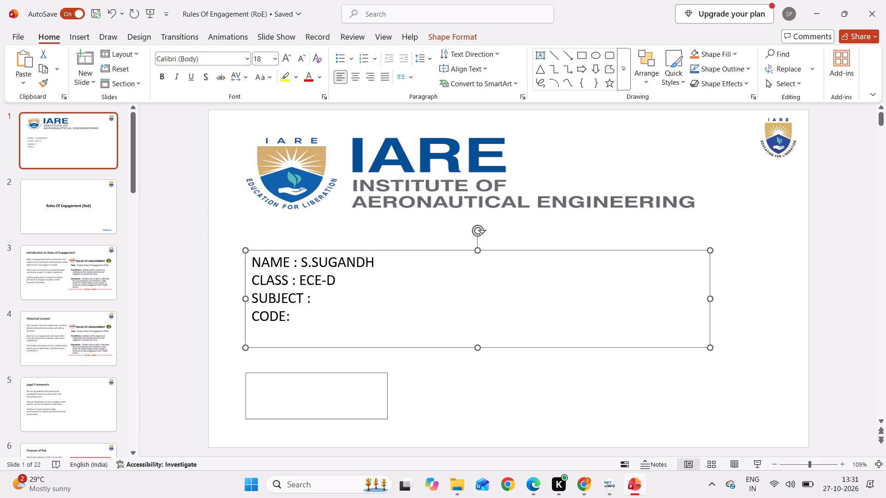
pyautogui.moveTo(443, 437); pyautogui.dragTo(740, 416)
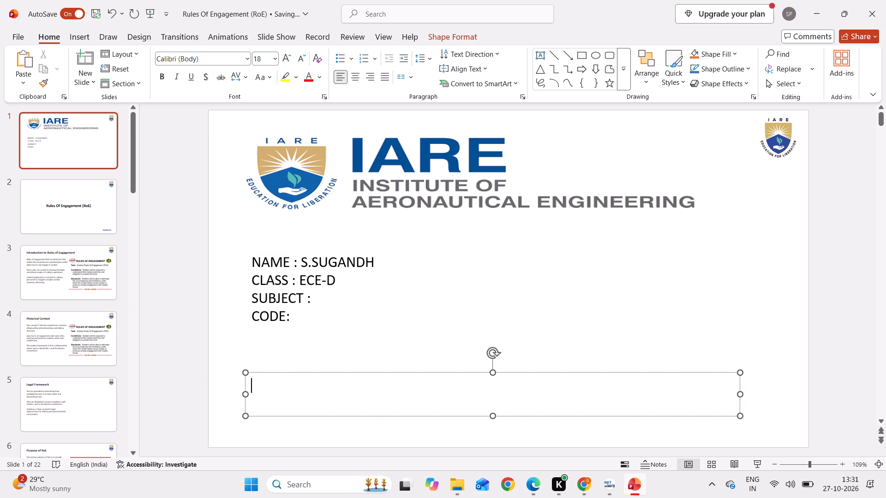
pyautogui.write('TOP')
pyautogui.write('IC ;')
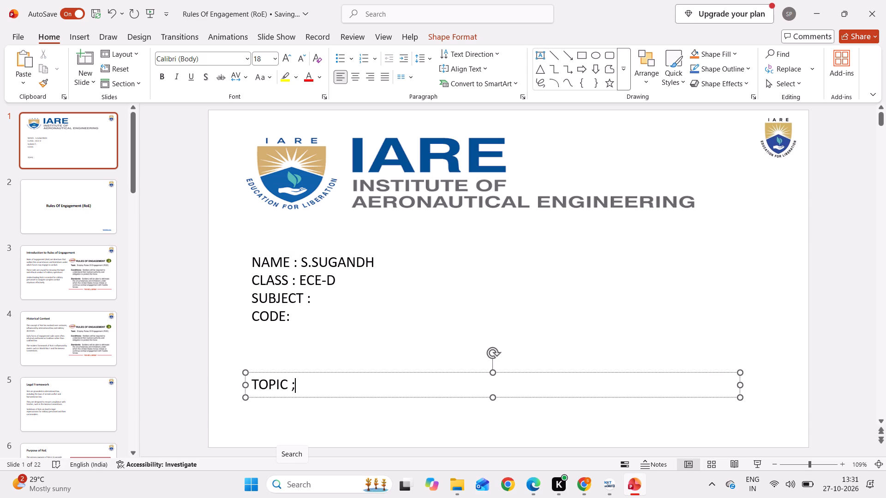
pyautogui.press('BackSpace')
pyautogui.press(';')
pyautogui.scroll(-1, 292, 475)
pyautogui.press('BackSpace')
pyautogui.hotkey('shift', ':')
# Insert a text box in the upper-left corner of slide 2 and enter the label TOPIC :.
pyautogui.click(42, 213)
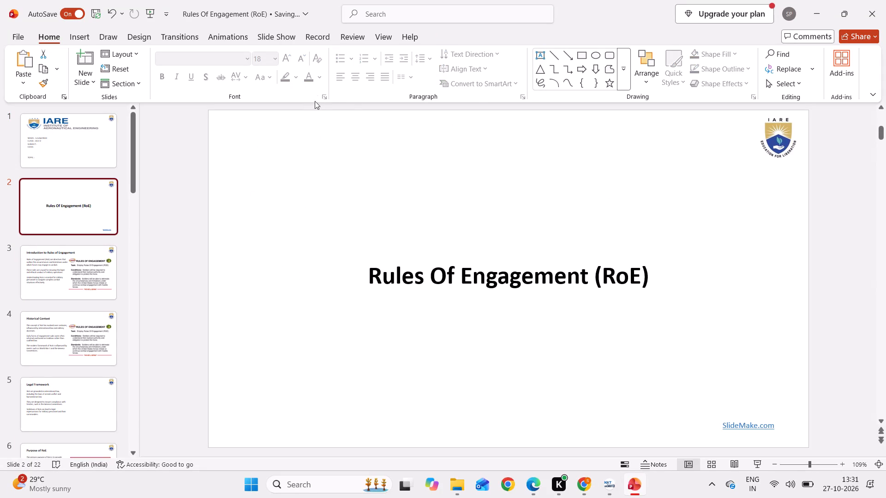
pyautogui.click(541, 52)
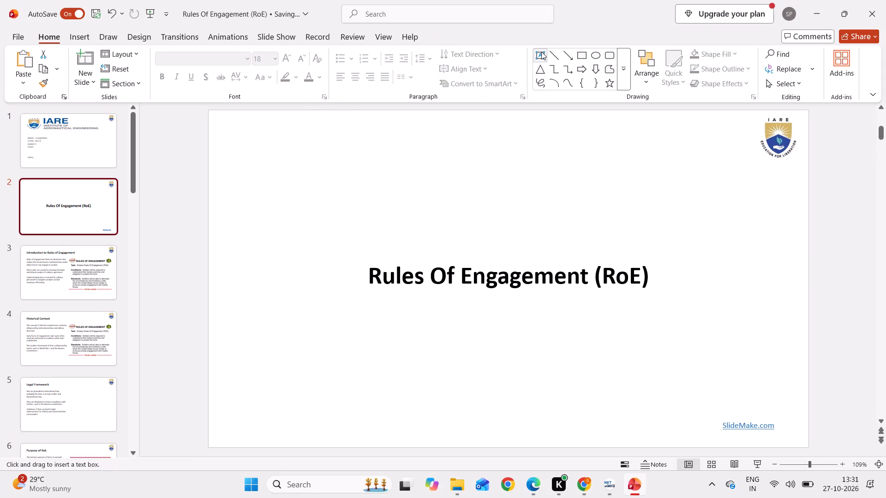
pyautogui.moveTo(216, 127); pyautogui.dragTo(311, 144)
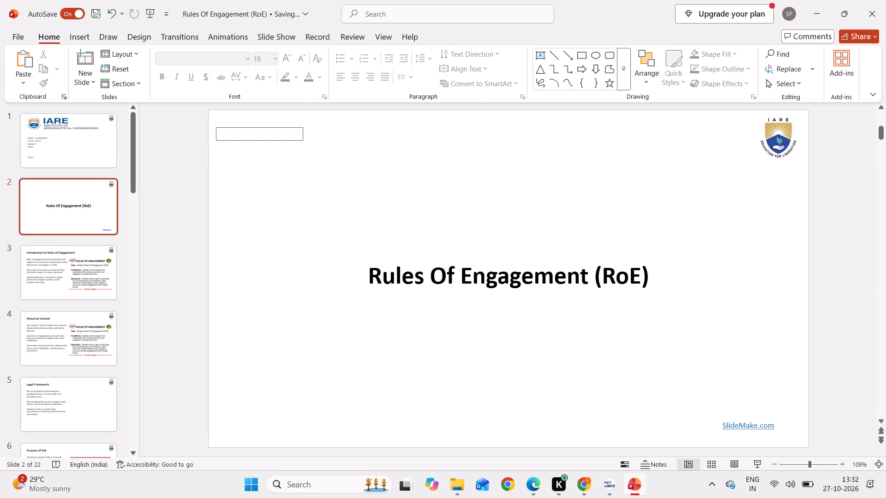
pyautogui.moveTo(311, 144); pyautogui.dragTo(368, 154)
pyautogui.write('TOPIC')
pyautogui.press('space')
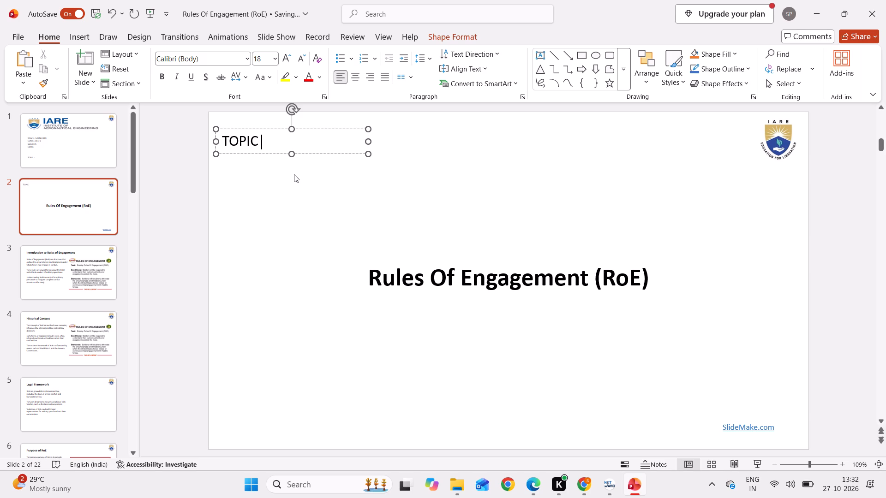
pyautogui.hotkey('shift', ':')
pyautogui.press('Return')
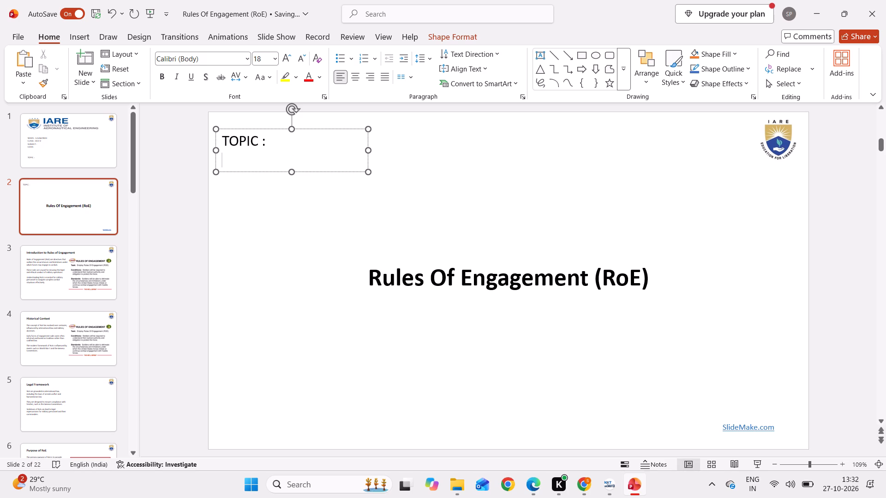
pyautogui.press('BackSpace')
# Add a ROLL.NO : line with the student's roll number between the NAME and CLASS lines on slide 1.
pyautogui.click(39, 137)
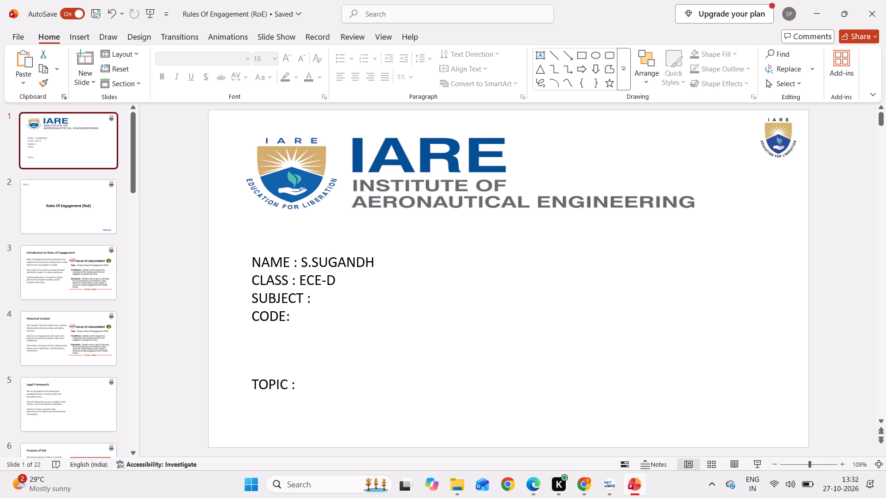
pyautogui.click(376, 262)
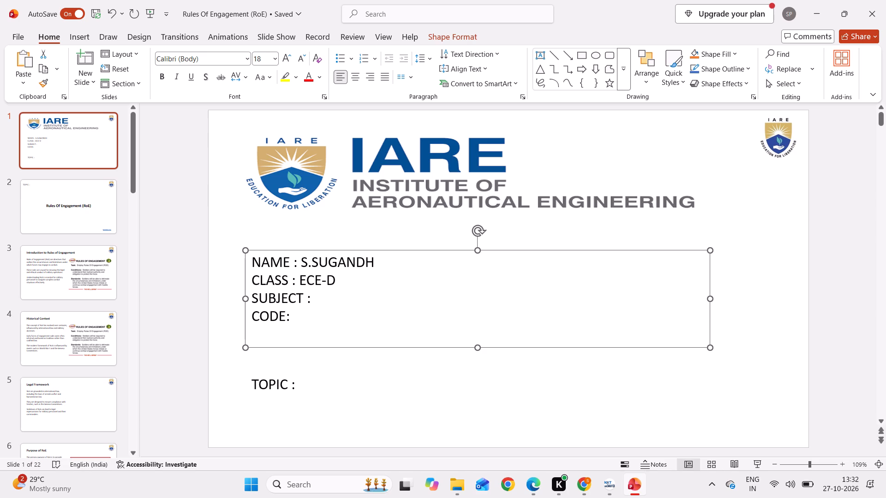
pyautogui.click(376, 262)
pyautogui.click(372, 262)
pyautogui.click(373, 262)
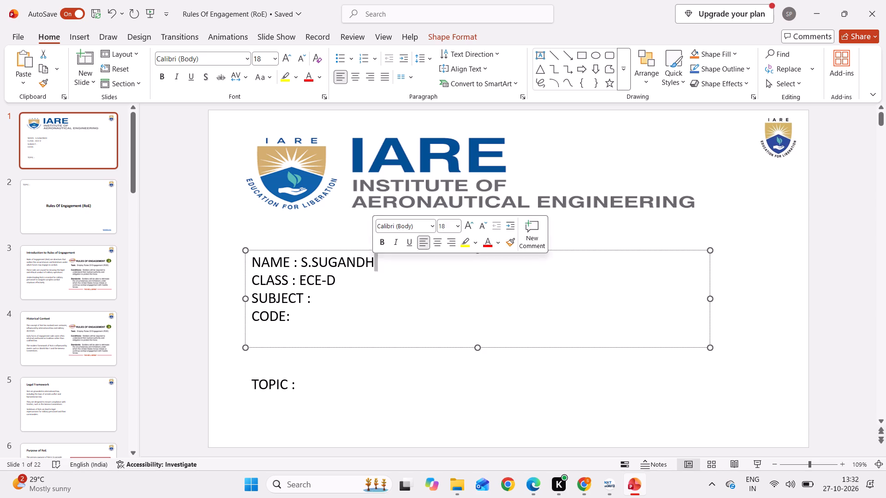
pyautogui.press('Return')
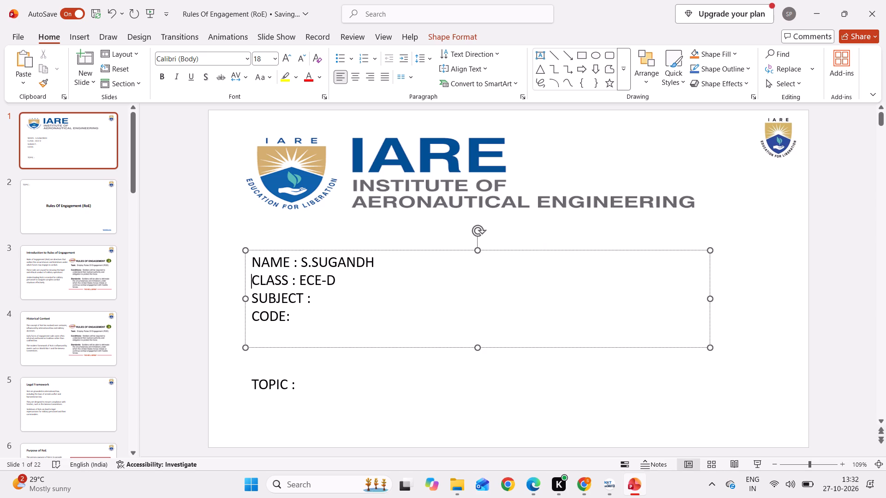
pyautogui.press('BackSpace')
pyautogui.press('Return')
pyautogui.press('Return')
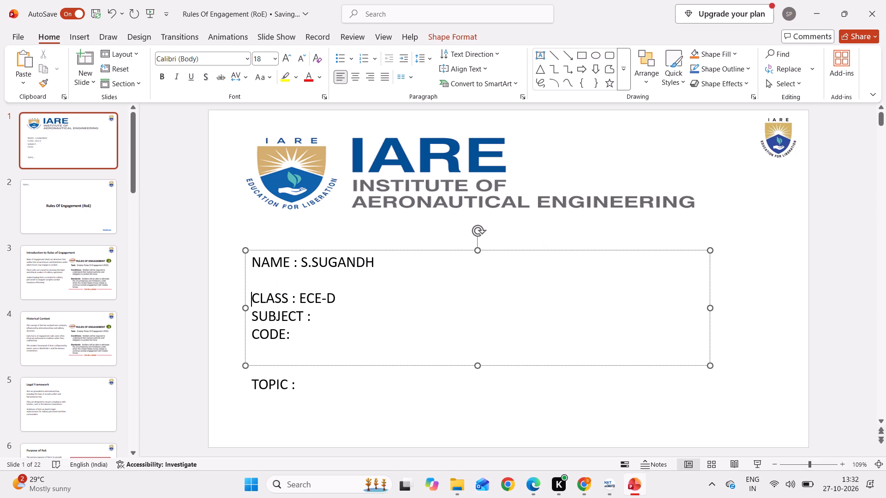
pyautogui.click(251, 279)
pyautogui.click(253, 276)
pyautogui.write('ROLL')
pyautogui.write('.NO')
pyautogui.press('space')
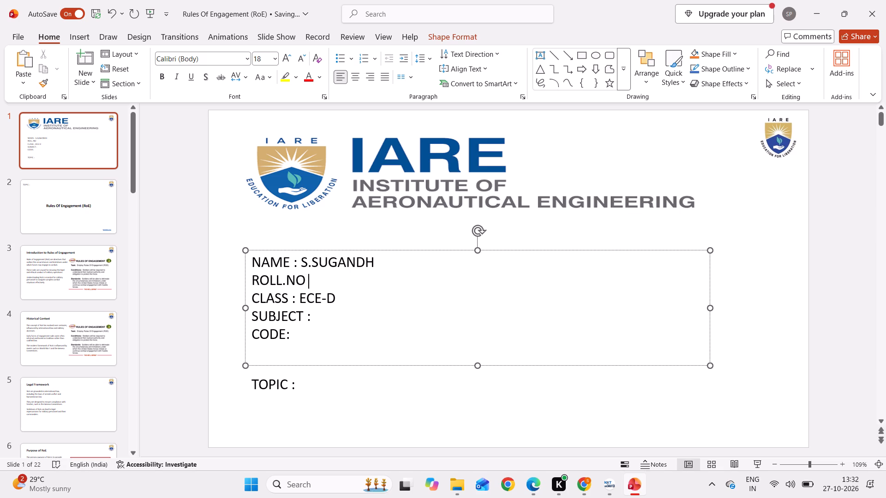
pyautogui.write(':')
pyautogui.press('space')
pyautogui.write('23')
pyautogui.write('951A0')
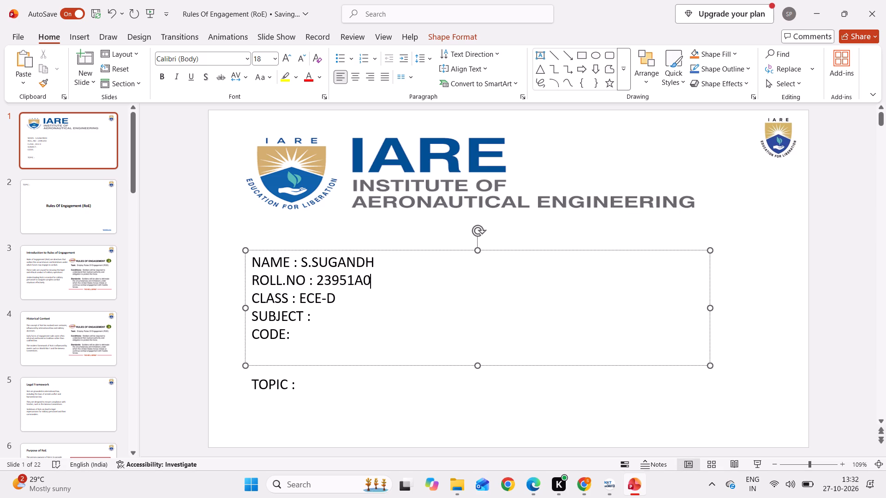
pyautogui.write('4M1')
# Copy the subject Ethical Hacking and Cyber Defense from the AAT (Concept Video) page in Edge into slide 1's SUBJECT line.
pyautogui.click(534, 456)
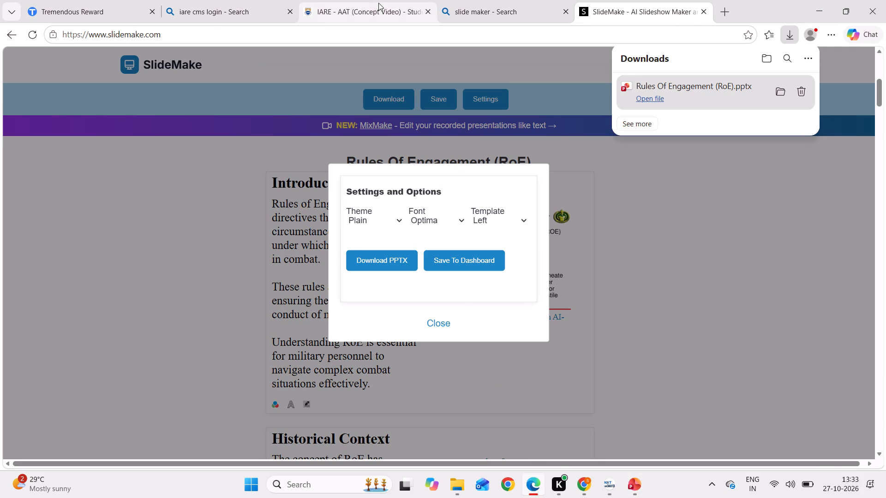
pyautogui.click(378, 3)
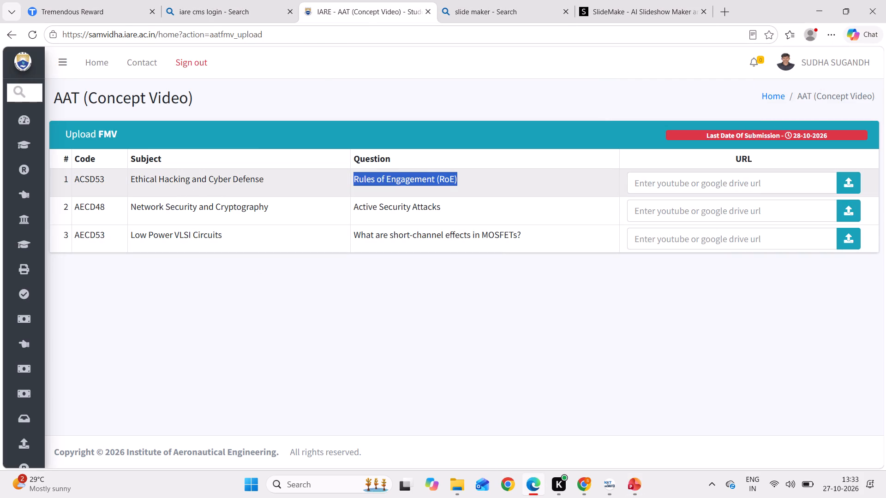
pyautogui.tripleClick(178, 180)
pyautogui.click(193, 140)
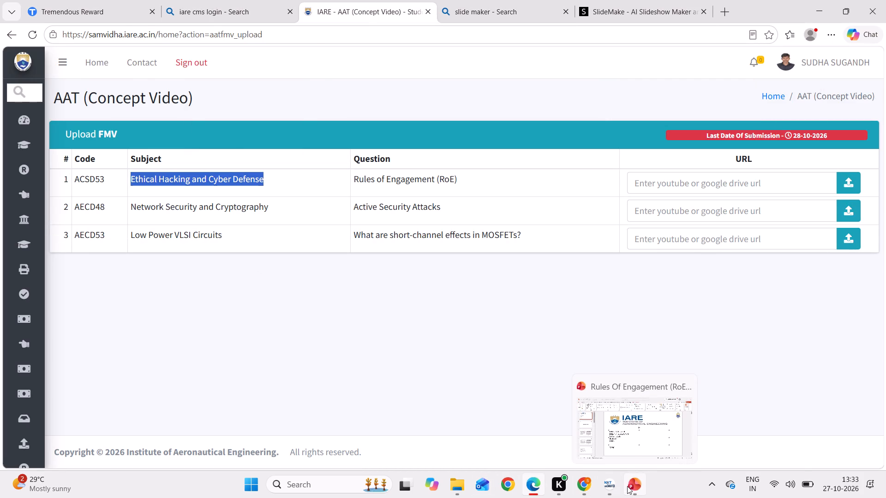
pyautogui.click(624, 468)
pyautogui.click(623, 436)
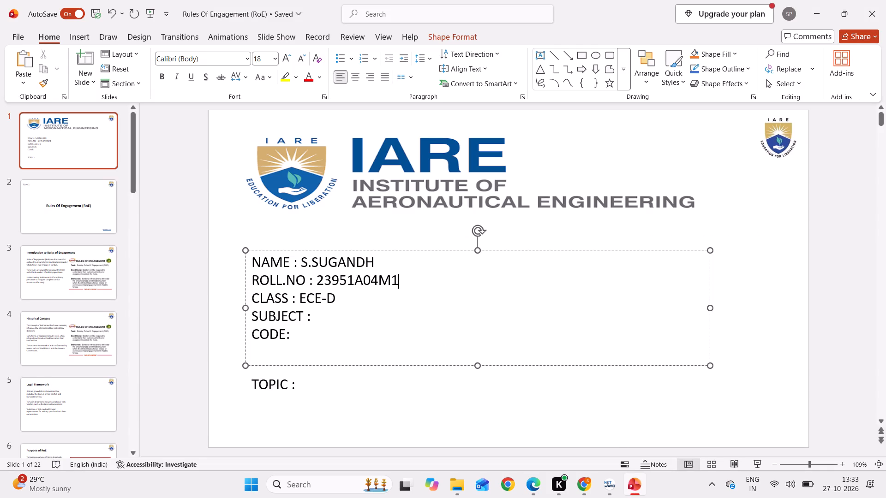
pyautogui.click(317, 316)
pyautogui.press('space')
pyautogui.hotkey('ctrl', 'v')
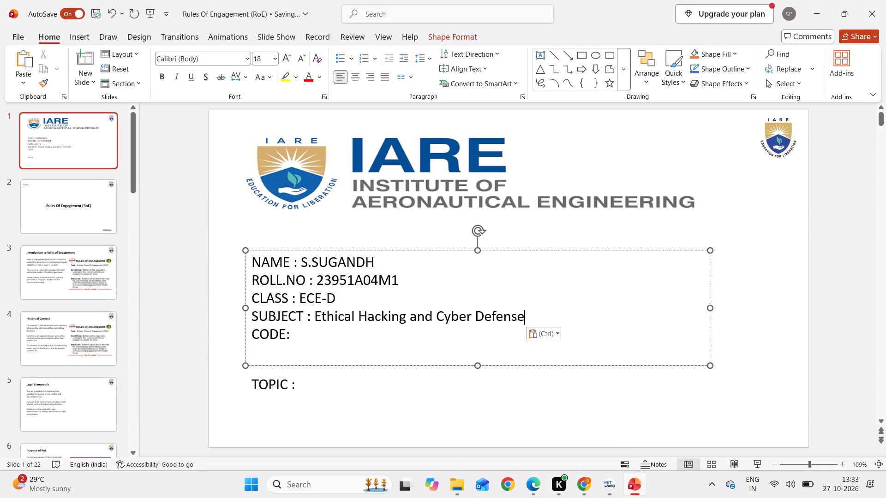
# Copy the subject code ACSD53 from the AAT page in Edge into slide 1's CODE line.
pyautogui.click(300, 335)
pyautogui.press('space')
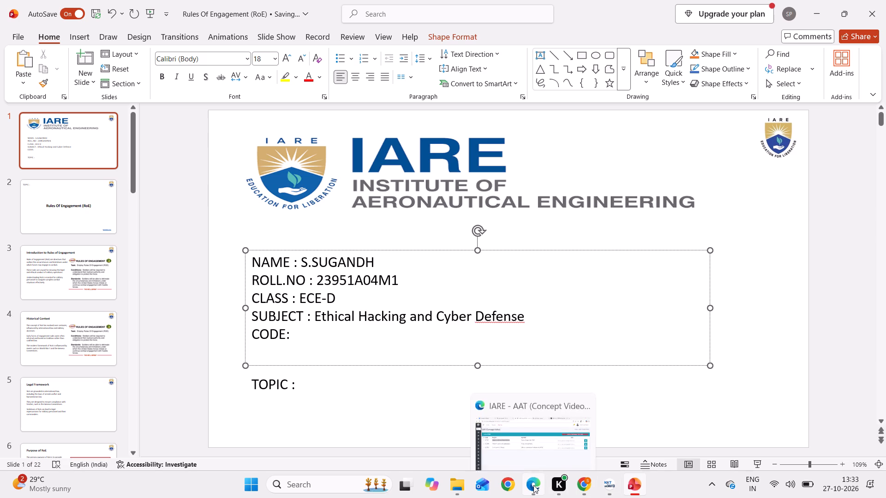
pyautogui.click(533, 446)
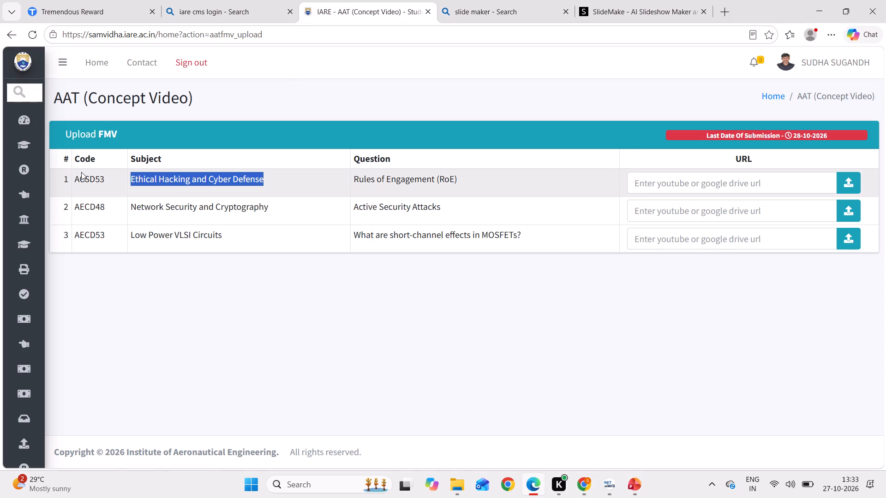
pyautogui.tripleClick(84, 177)
pyautogui.click(103, 137)
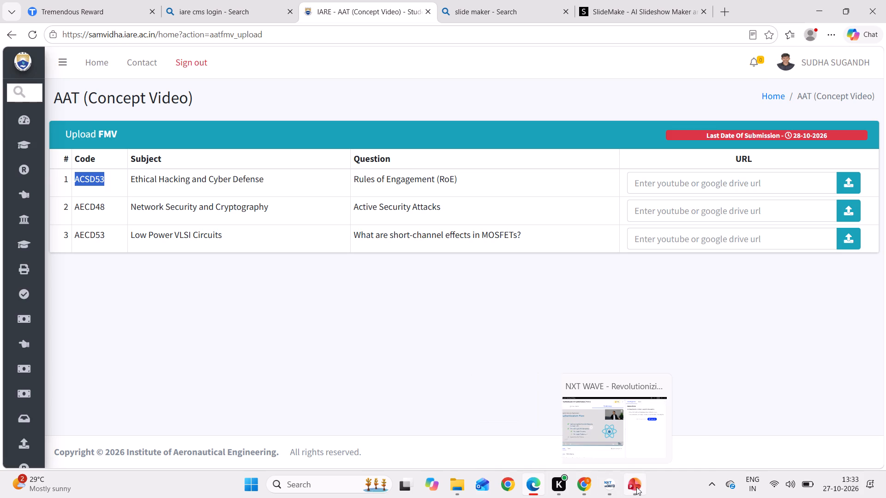
pyautogui.click(628, 411)
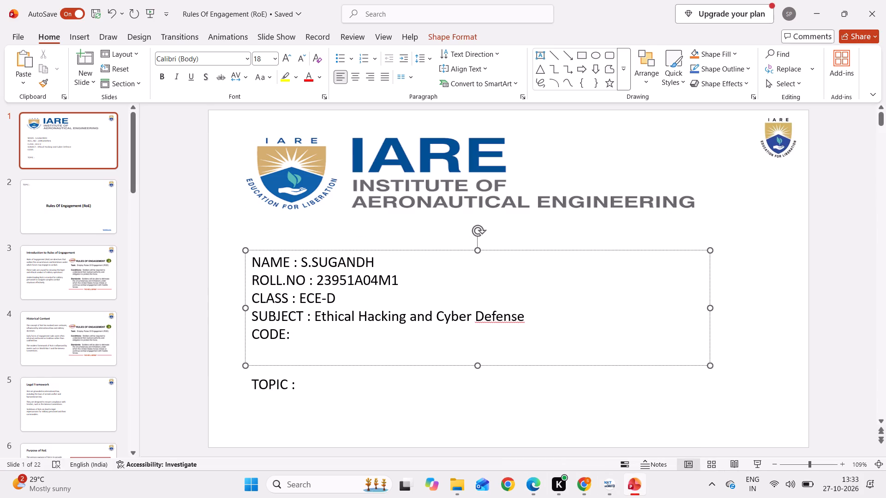
pyautogui.hotkey('ctrl', 'v')
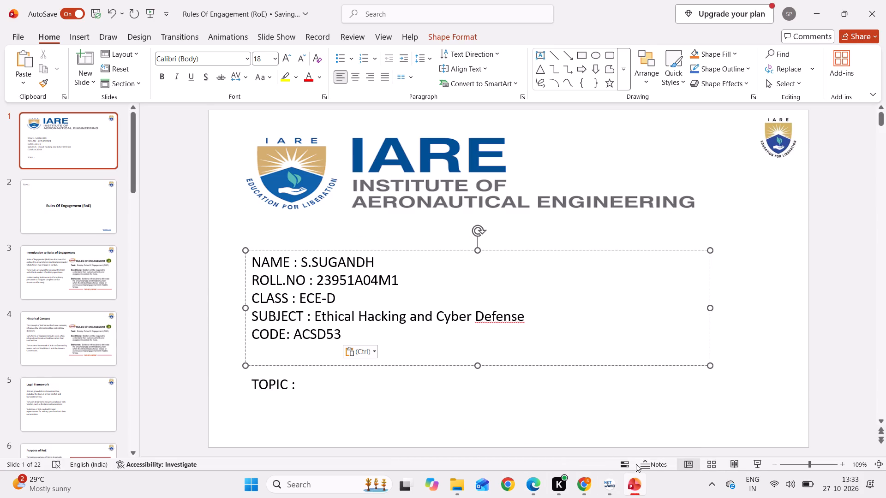
# Copy the question Rules of Engagement (RoE) from the AAT page in Edge into slide 1's TOPIC line.
pyautogui.click(539, 455)
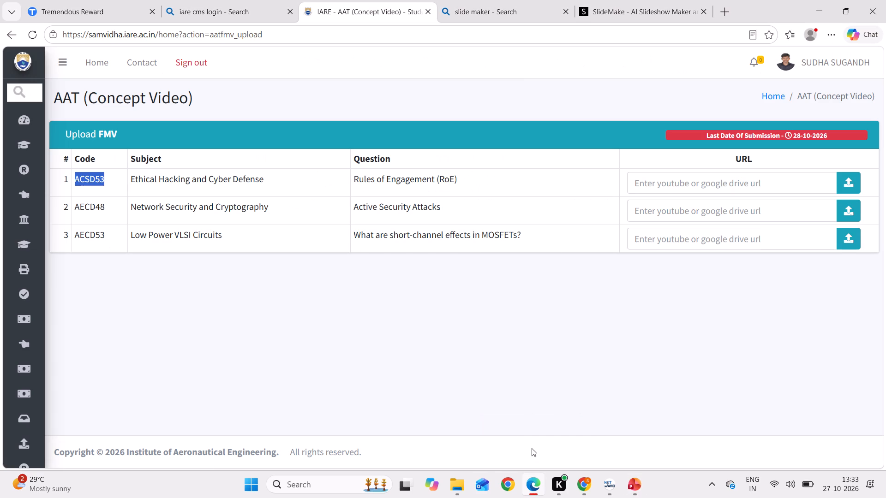
pyautogui.tripleClick(410, 181)
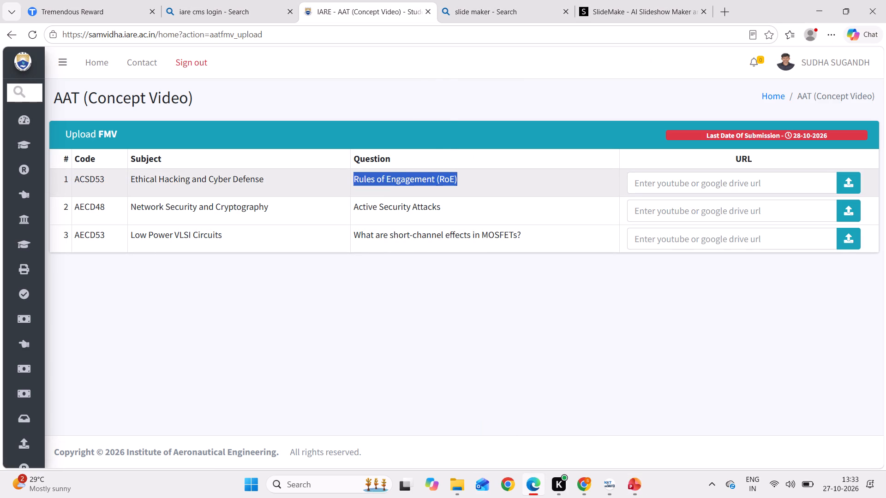
pyautogui.click(432, 144)
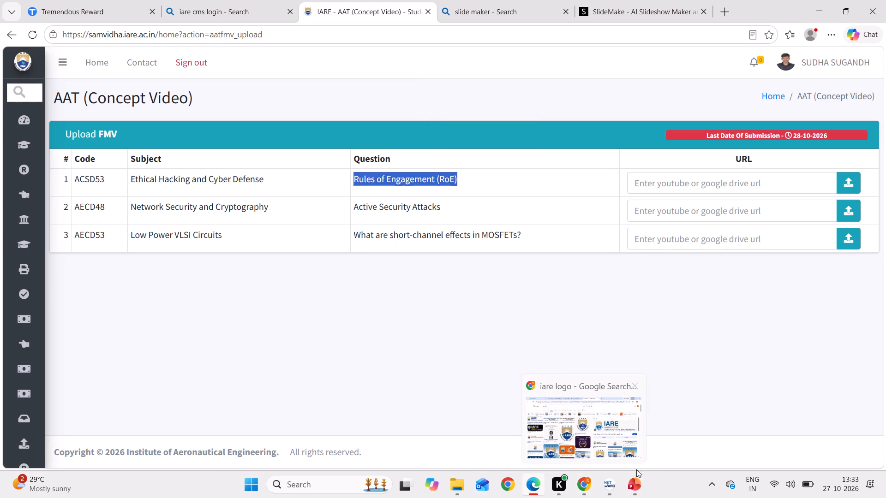
pyautogui.click(629, 444)
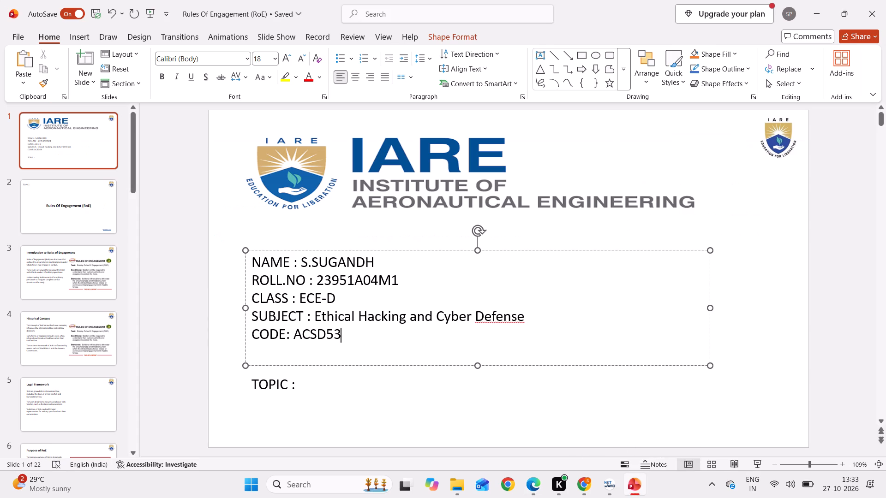
pyautogui.click(298, 387)
pyautogui.click(298, 384)
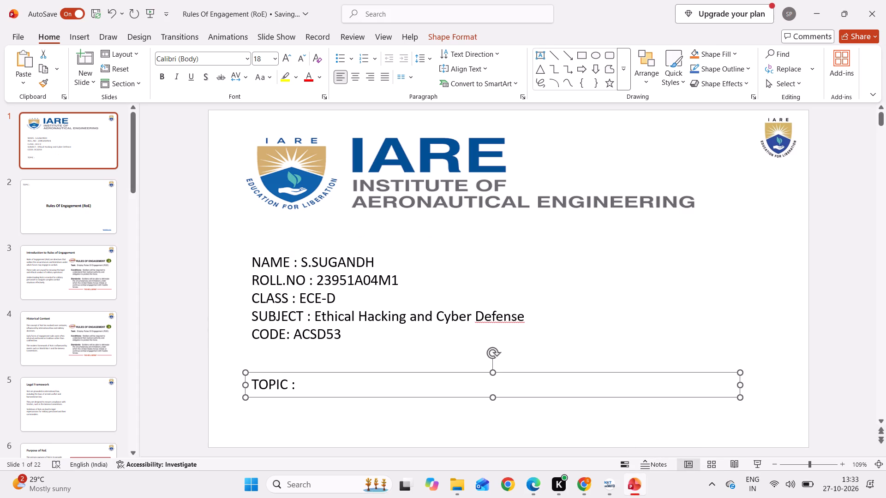
pyautogui.click(296, 383)
pyautogui.click(292, 383)
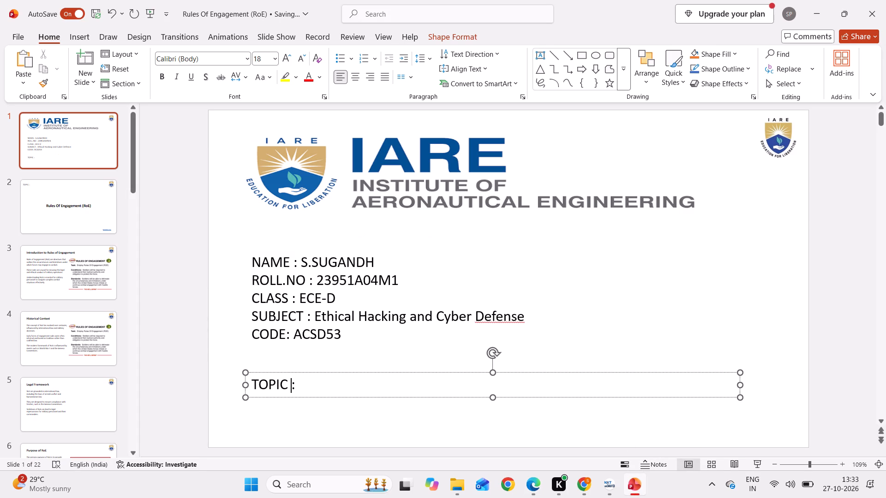
pyautogui.press('Right')
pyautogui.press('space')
pyautogui.hscroll(-7, 869, 167)
pyautogui.hotkey('ctrl', 'v')
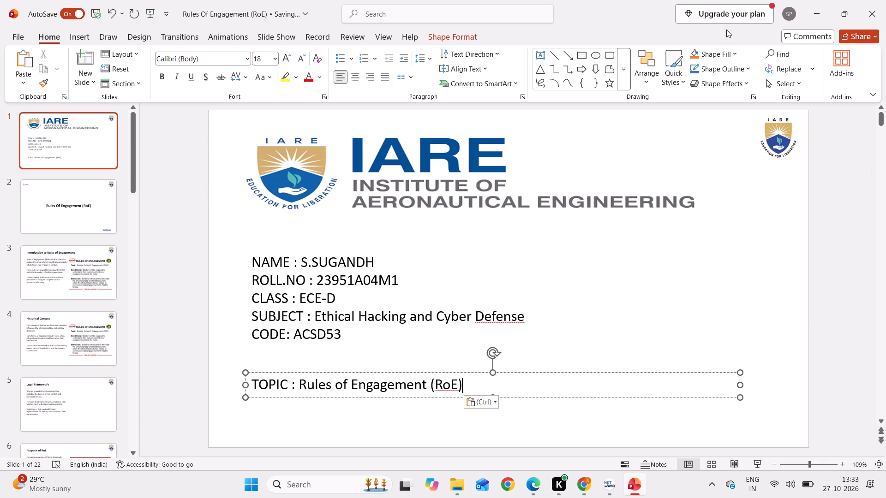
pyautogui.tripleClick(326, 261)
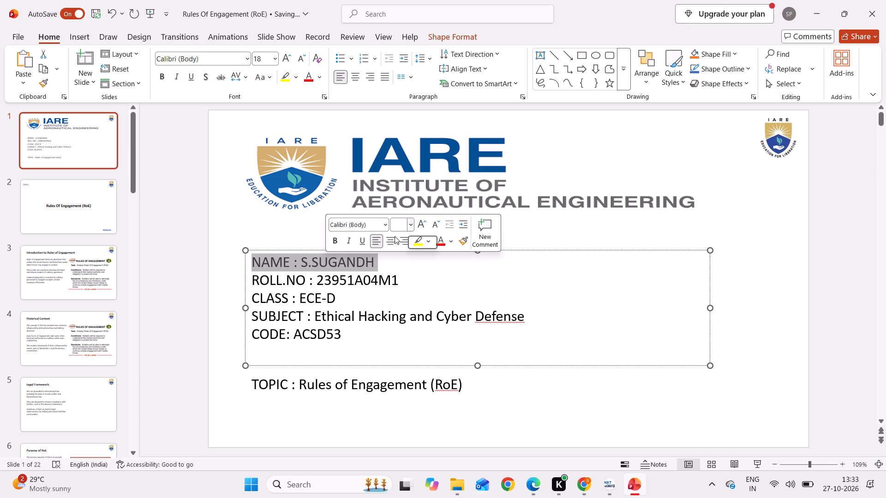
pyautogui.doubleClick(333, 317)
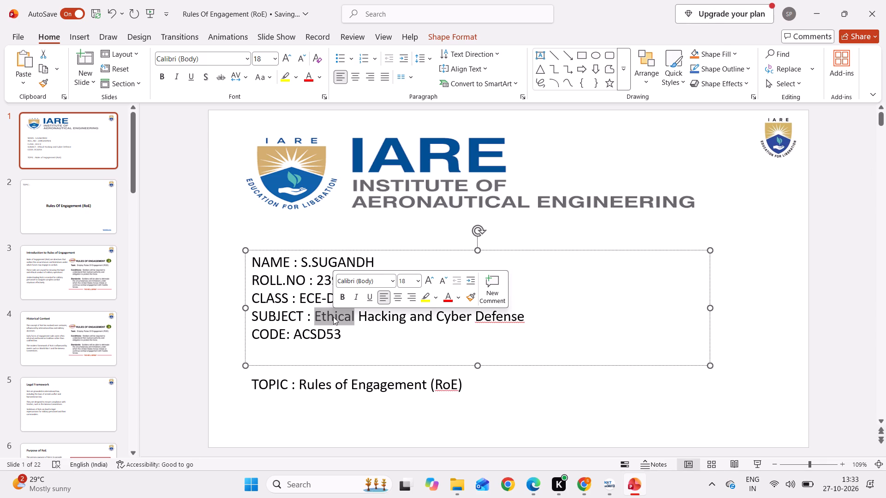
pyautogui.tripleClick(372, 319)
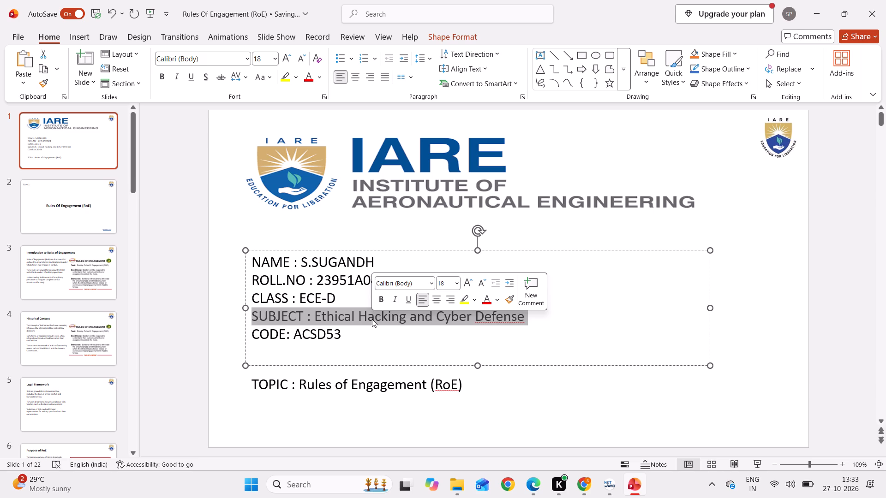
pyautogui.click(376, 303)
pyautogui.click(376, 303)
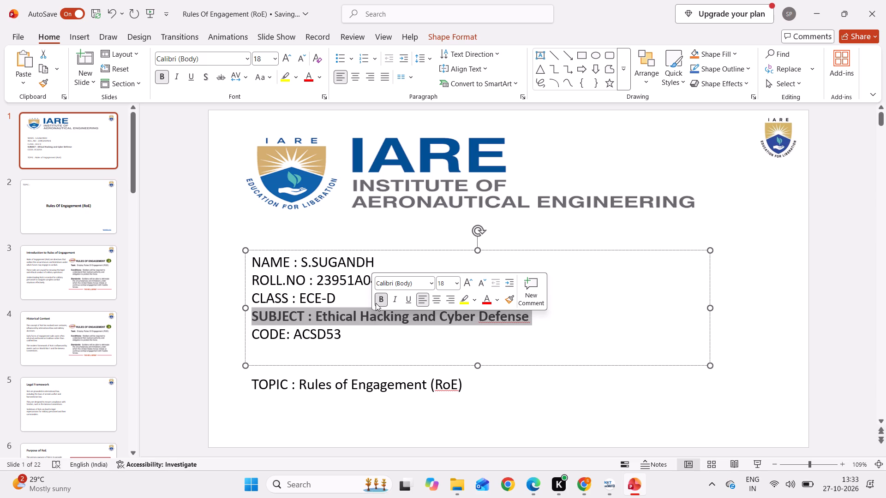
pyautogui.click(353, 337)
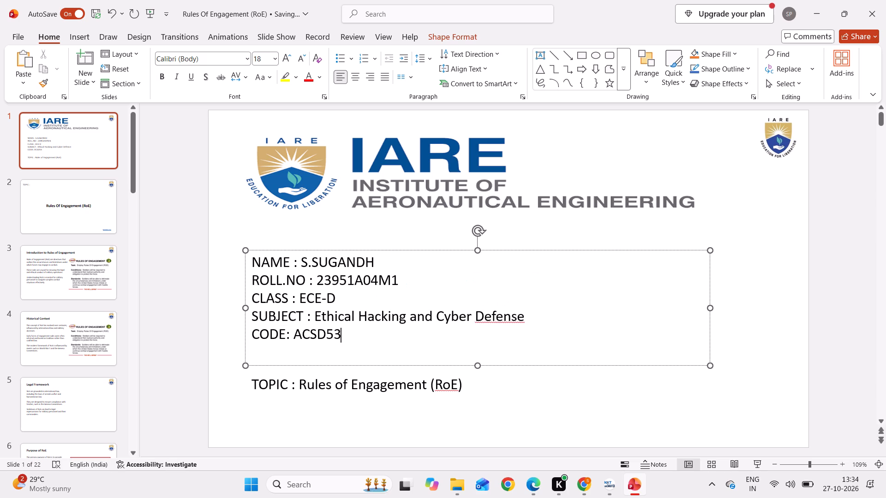
# Retype the word Ethical in slide 1's SUBJECT line in capitals as ETHICAL.
pyautogui.click(329, 319)
pyautogui.click(329, 319)
pyautogui.press('BackSpace')
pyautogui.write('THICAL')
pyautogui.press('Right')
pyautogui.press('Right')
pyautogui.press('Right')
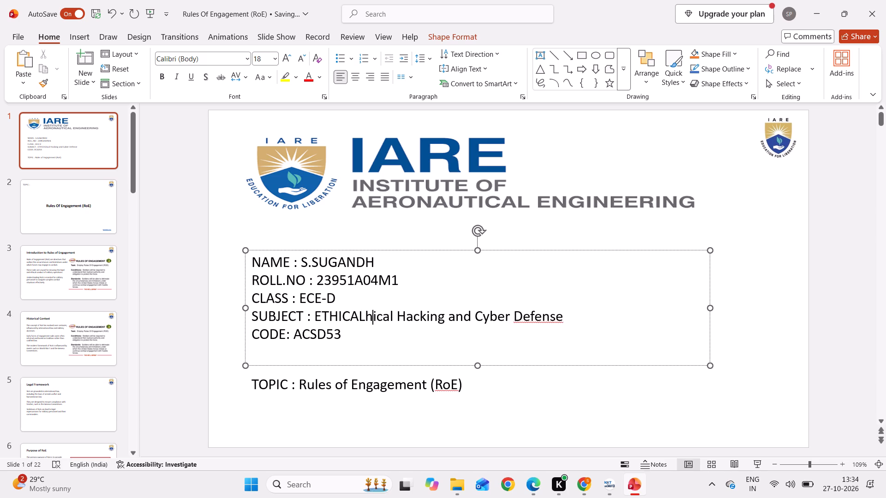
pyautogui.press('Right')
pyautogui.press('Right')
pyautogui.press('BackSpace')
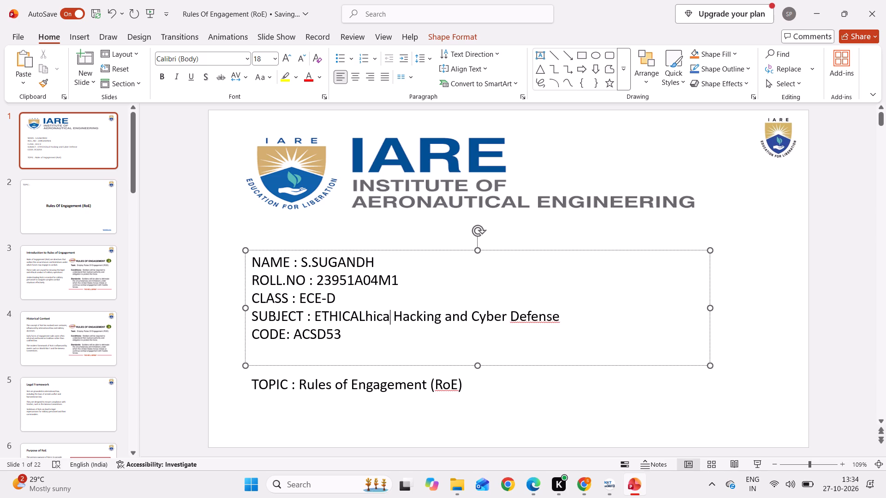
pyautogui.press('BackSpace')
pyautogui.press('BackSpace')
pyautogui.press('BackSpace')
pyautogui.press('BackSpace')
# Replace the word Hacking in the SUBJECT line with the capitalised HACKING.
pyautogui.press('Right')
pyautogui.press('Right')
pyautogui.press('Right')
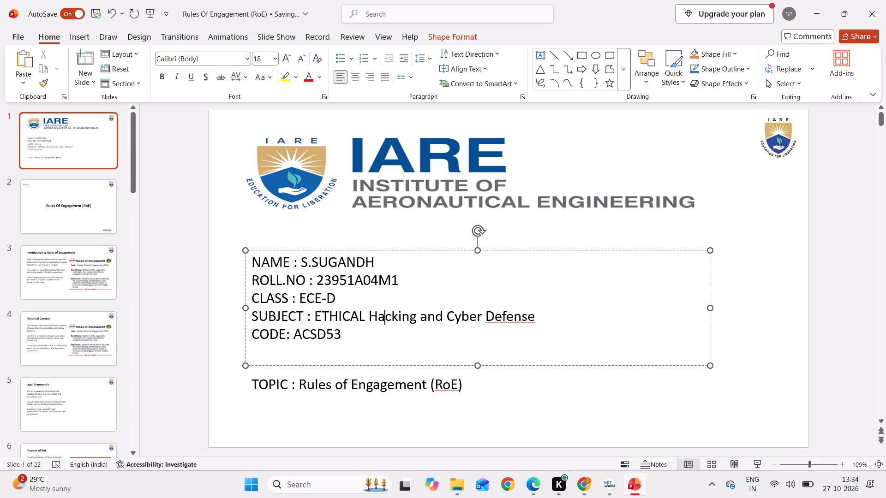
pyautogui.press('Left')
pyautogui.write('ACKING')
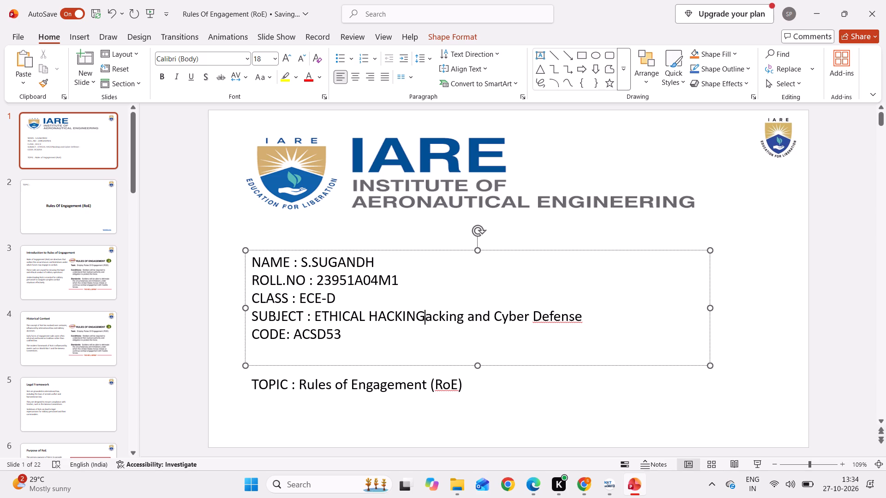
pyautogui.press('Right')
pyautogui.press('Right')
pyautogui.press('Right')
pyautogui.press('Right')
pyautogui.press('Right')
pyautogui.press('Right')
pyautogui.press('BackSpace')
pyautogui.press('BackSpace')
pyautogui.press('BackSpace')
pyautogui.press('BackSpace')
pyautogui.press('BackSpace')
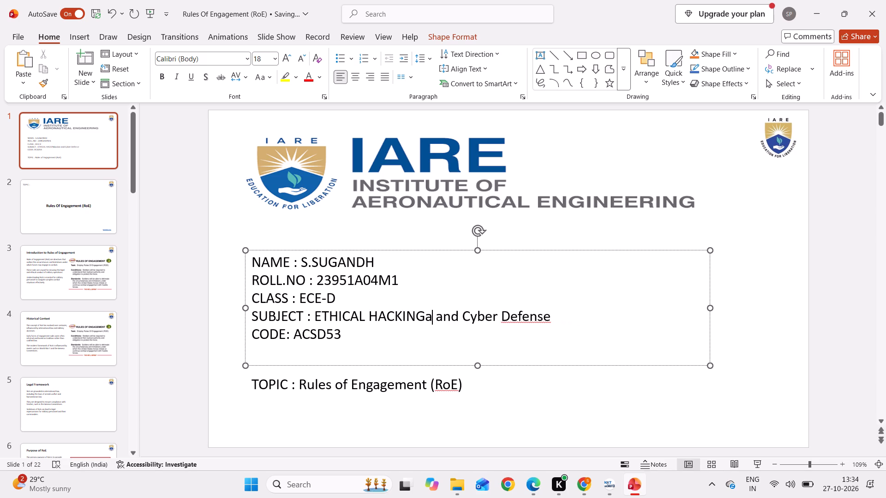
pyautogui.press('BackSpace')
# Change the word and in the SUBJECT line to uppercase AND.
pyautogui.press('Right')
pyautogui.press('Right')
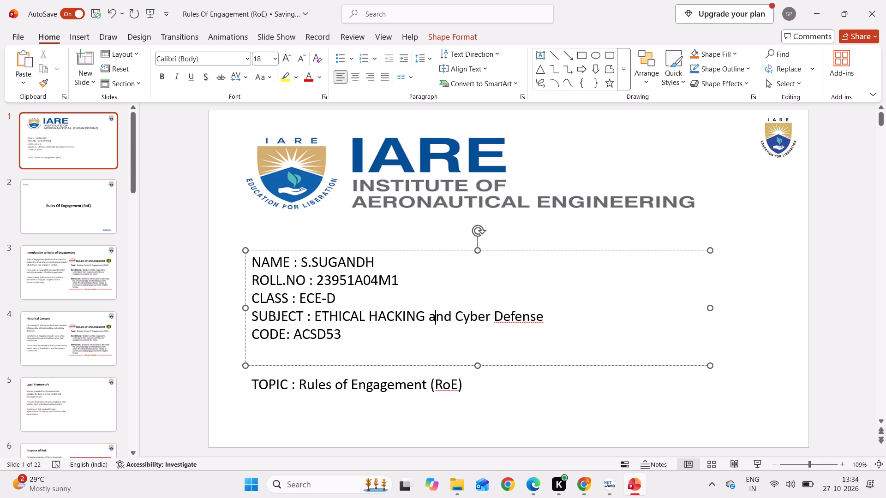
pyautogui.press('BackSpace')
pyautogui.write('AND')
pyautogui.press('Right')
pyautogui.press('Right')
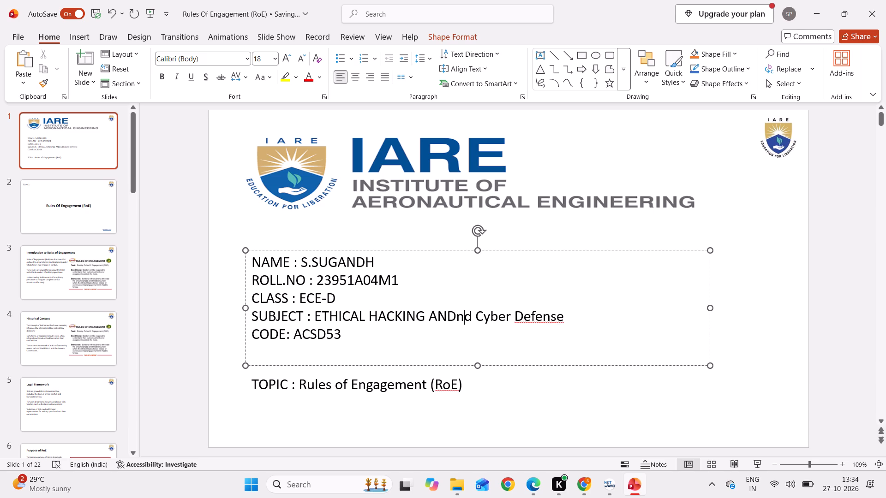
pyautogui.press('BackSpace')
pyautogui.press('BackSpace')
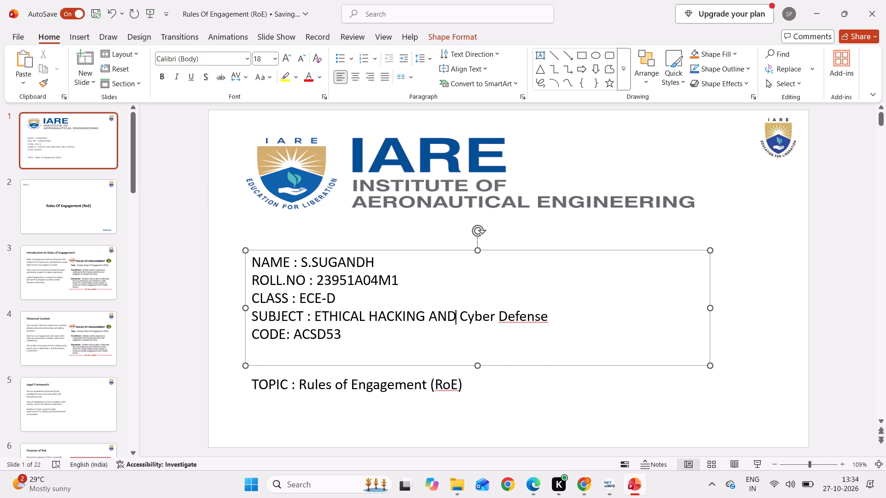
# Replace the word Cyber in the SUBJECT line with the capitalised CYBER.
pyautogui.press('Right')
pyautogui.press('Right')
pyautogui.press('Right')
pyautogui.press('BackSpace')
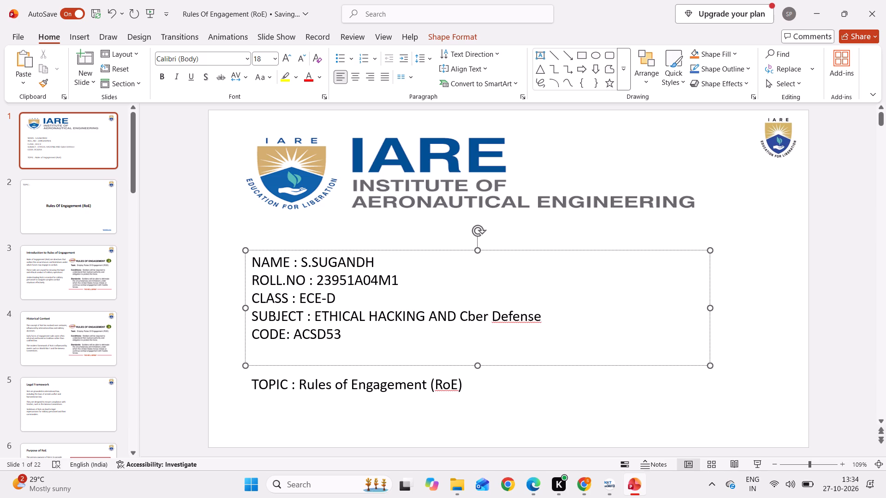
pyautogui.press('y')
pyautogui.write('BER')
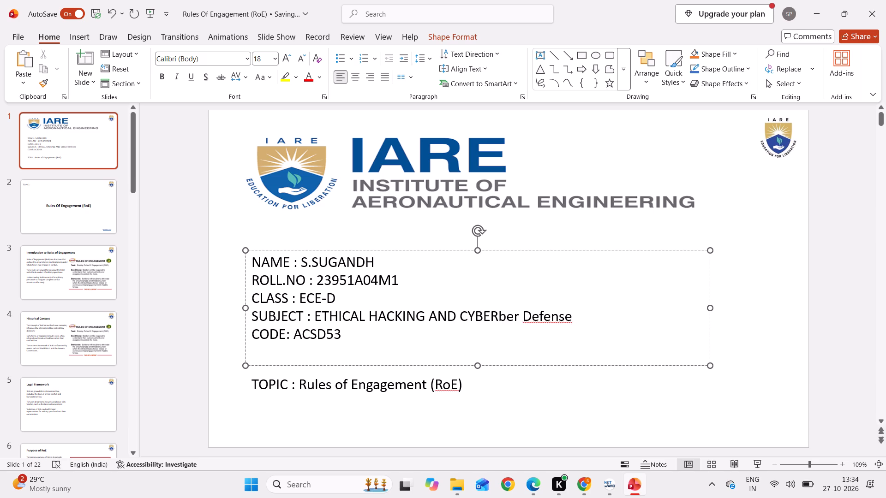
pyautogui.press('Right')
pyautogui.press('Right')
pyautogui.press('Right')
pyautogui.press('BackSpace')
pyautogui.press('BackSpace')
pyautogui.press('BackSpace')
# Retype the last word of the SUBJECT line, Defense, in capitals as DEFENSE.
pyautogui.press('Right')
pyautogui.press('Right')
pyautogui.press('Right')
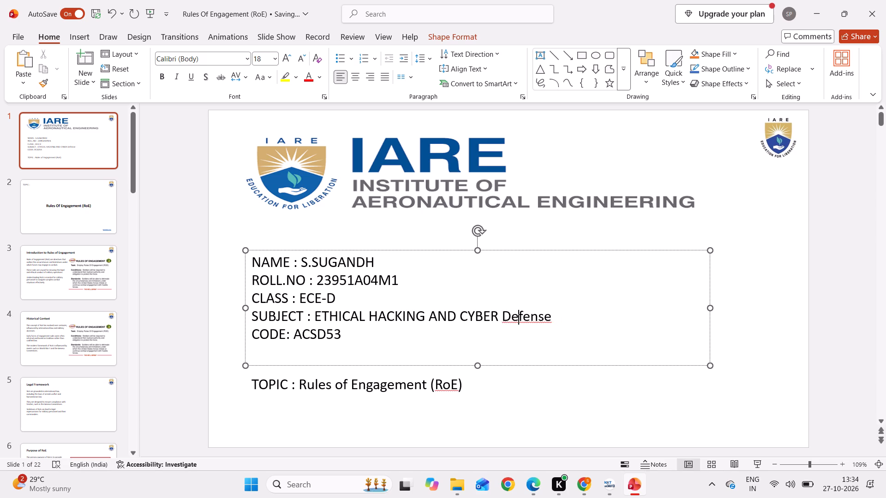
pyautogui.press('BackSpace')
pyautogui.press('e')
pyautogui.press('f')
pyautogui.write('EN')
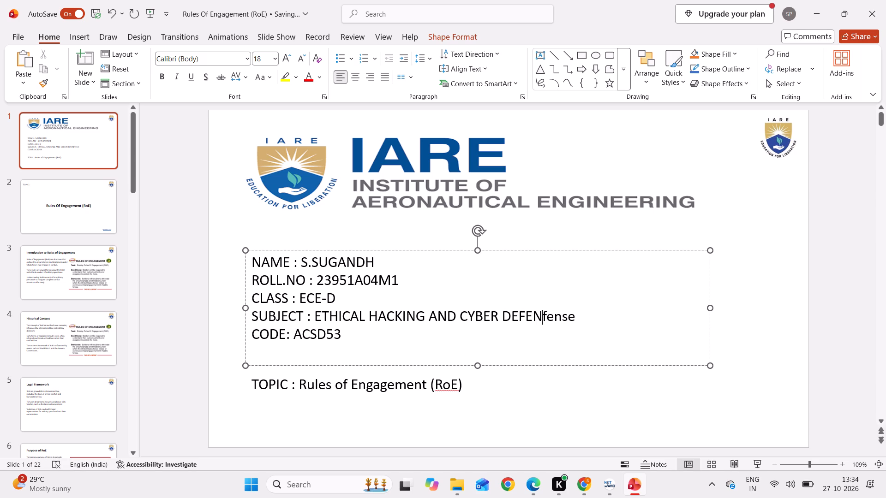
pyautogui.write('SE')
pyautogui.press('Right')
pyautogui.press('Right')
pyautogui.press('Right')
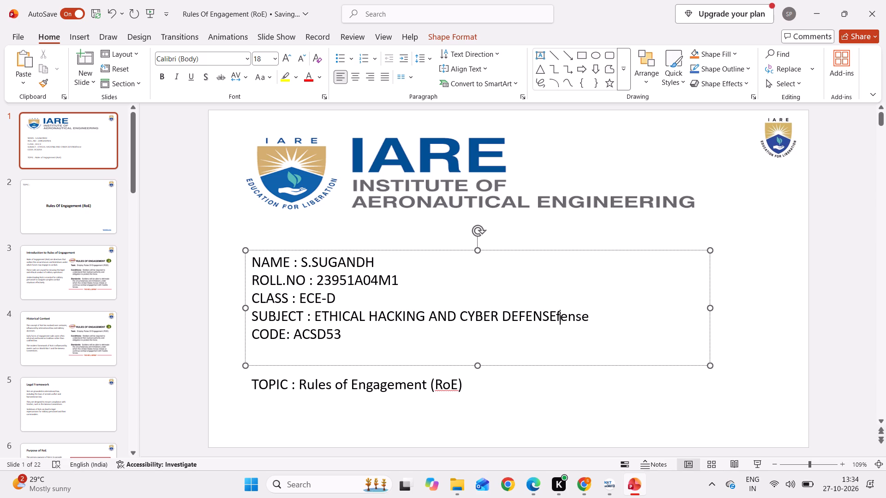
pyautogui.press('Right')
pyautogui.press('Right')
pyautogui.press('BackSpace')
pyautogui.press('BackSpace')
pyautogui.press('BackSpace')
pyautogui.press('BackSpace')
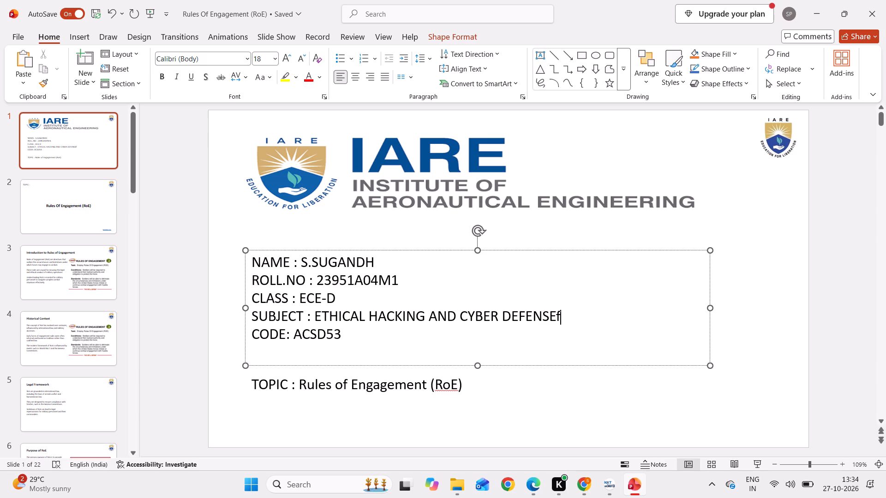
# Colour the NAME label on slide 1 with the medium blue theme font colour.
pyautogui.doubleClick(271, 265)
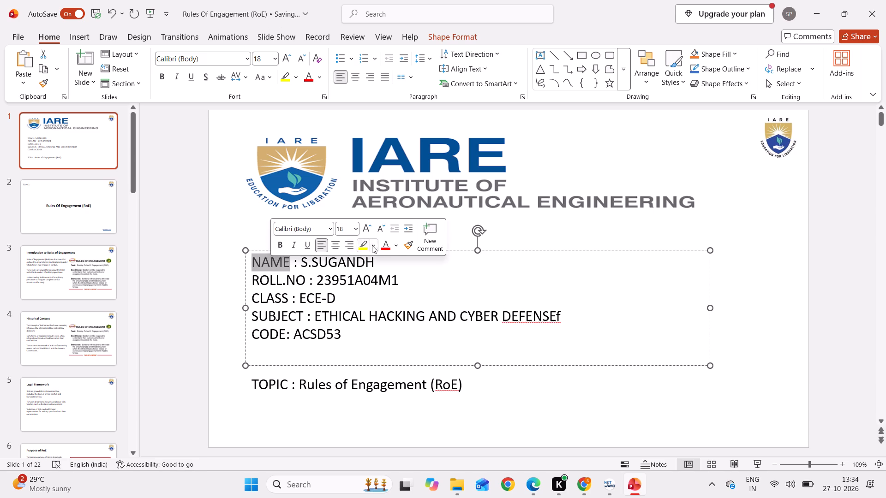
pyautogui.click(394, 245)
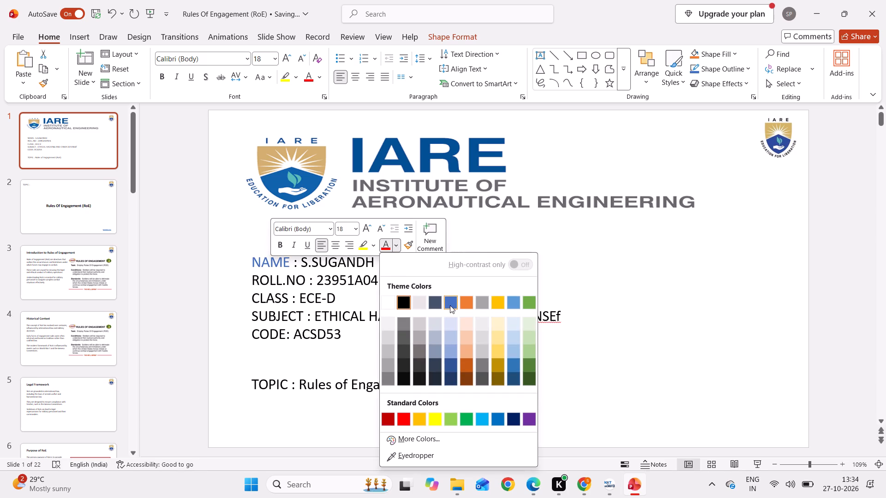
pyautogui.click(450, 305)
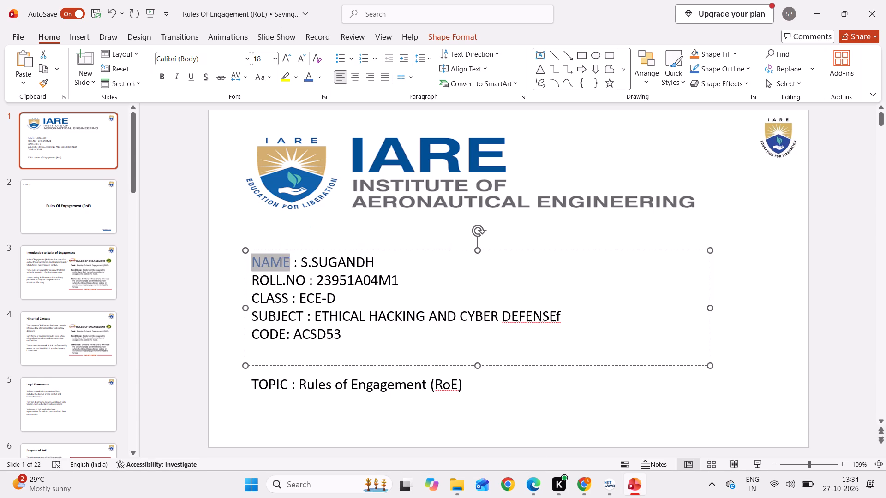
# Colour the ROLL.NO, CLASS, SUBJECT, CODE and TOPIC labels on slide 1 in the same blue as the NAME label.
pyautogui.doubleClick(269, 278)
pyautogui.doubleClick(269, 278)
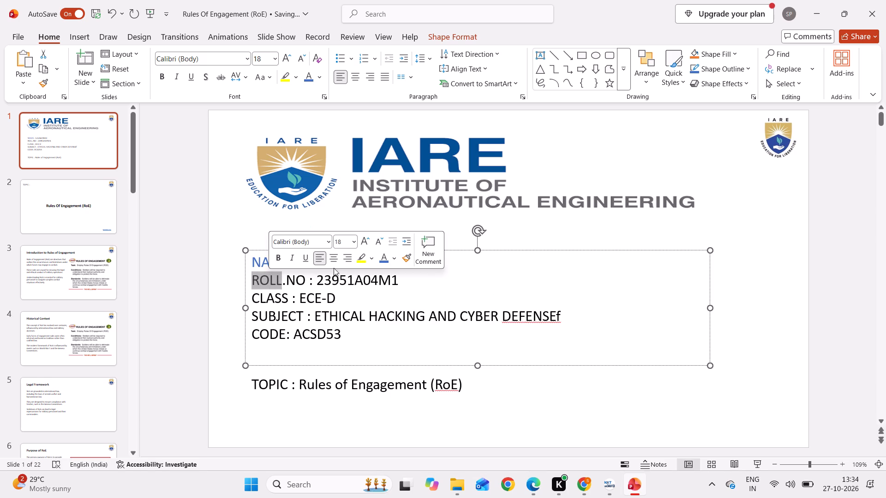
pyautogui.click(388, 257)
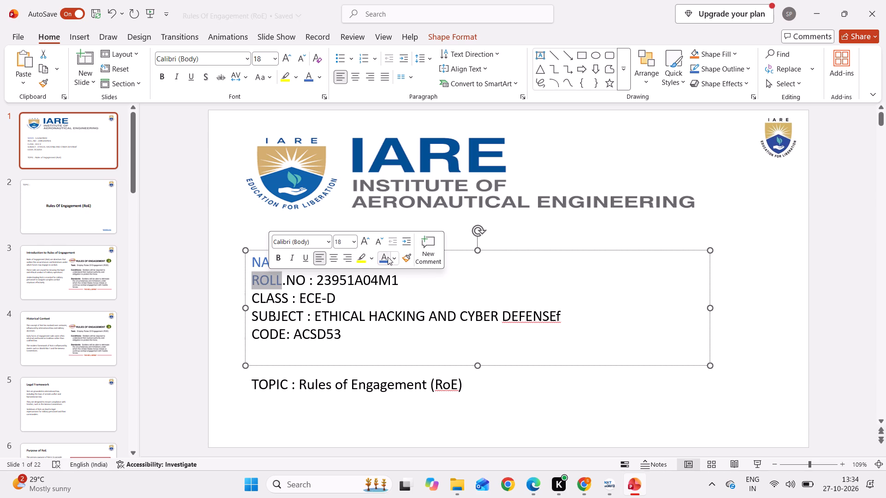
pyautogui.doubleClick(292, 287)
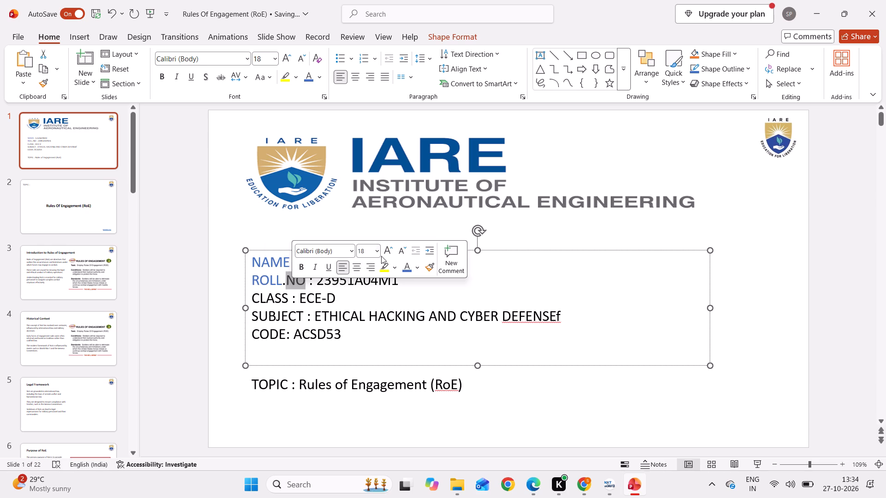
pyautogui.click(403, 269)
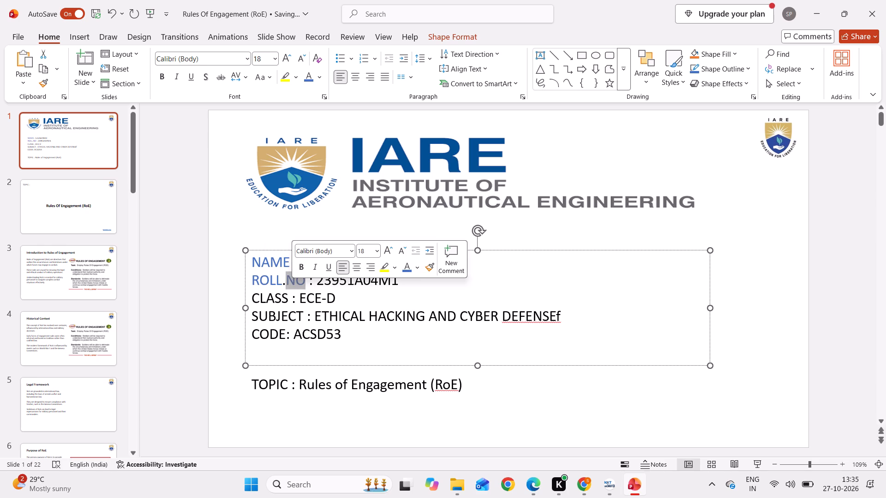
pyautogui.doubleClick(264, 299)
pyautogui.click(376, 279)
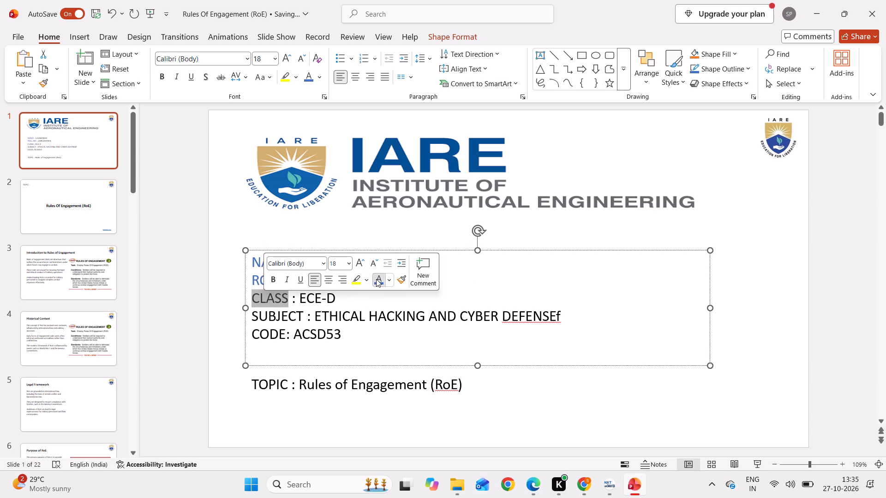
pyautogui.doubleClick(275, 318)
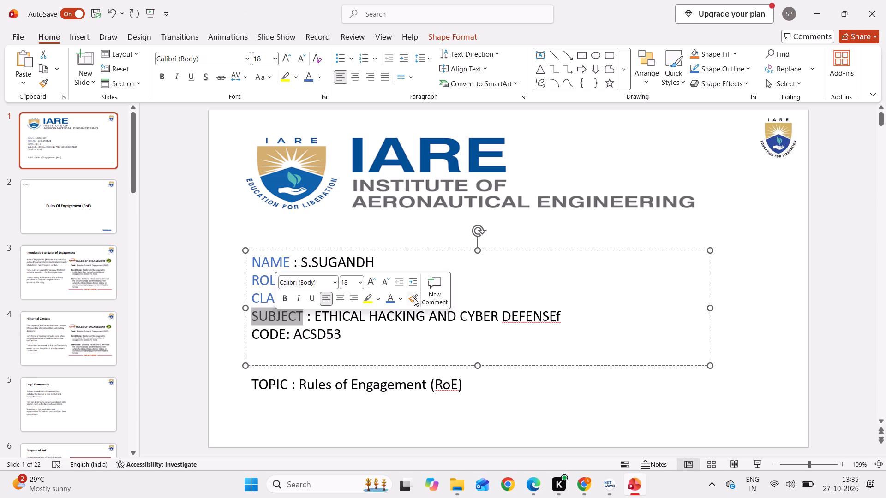
pyautogui.click(387, 301)
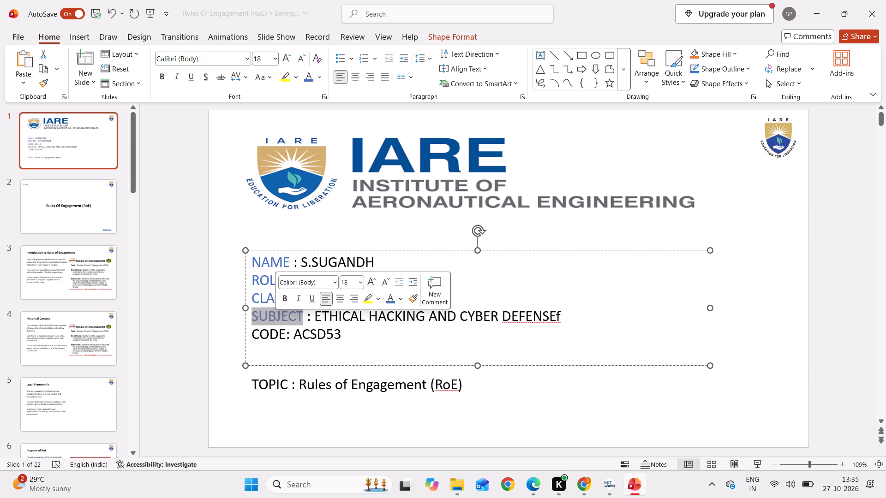
pyautogui.doubleClick(272, 338)
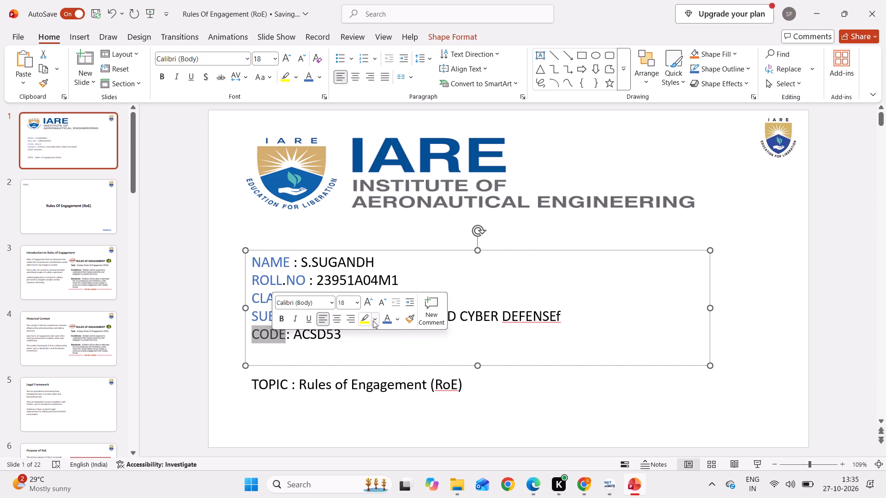
pyautogui.click(383, 320)
pyautogui.doubleClick(274, 385)
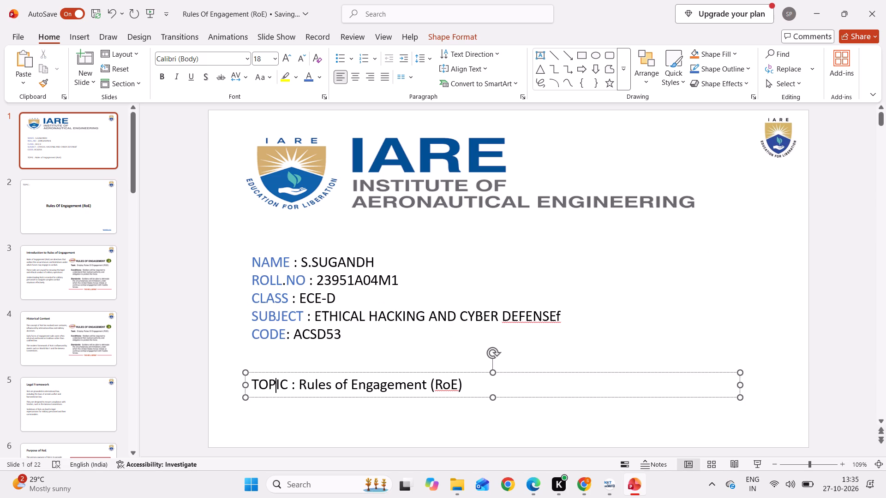
pyautogui.click(389, 366)
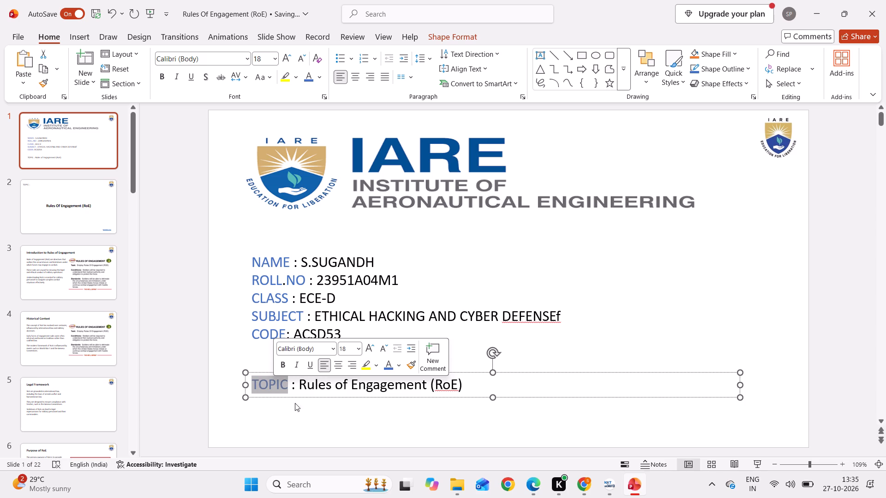
pyautogui.click(536, 236)
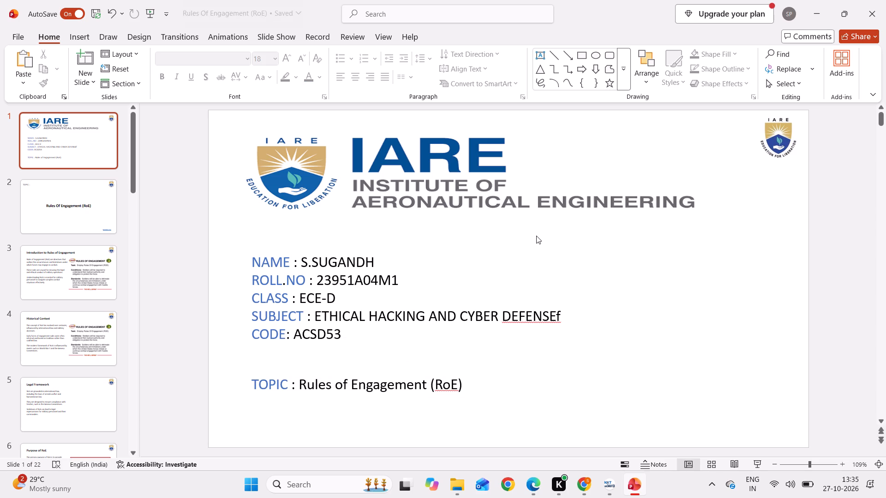
# Colour the word TOPIC on slide 2 with the standard dark red font colour.
pyautogui.click(84, 200)
pyautogui.doubleClick(250, 136)
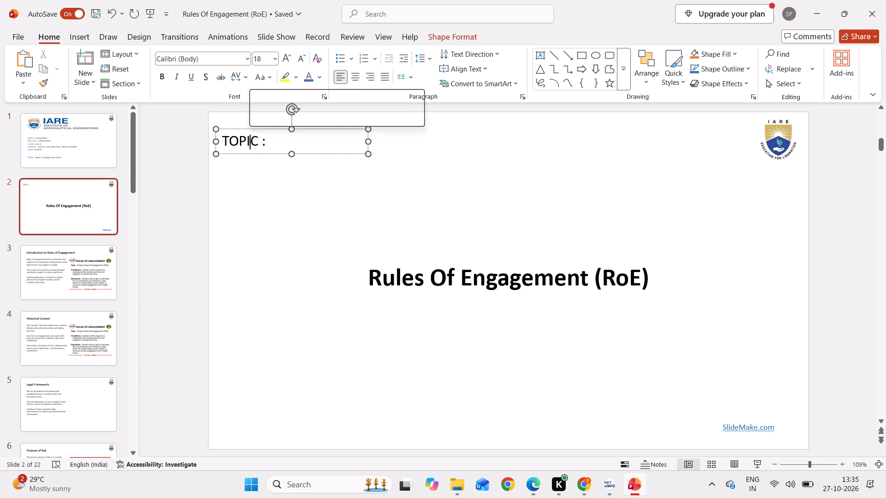
pyautogui.click(377, 116)
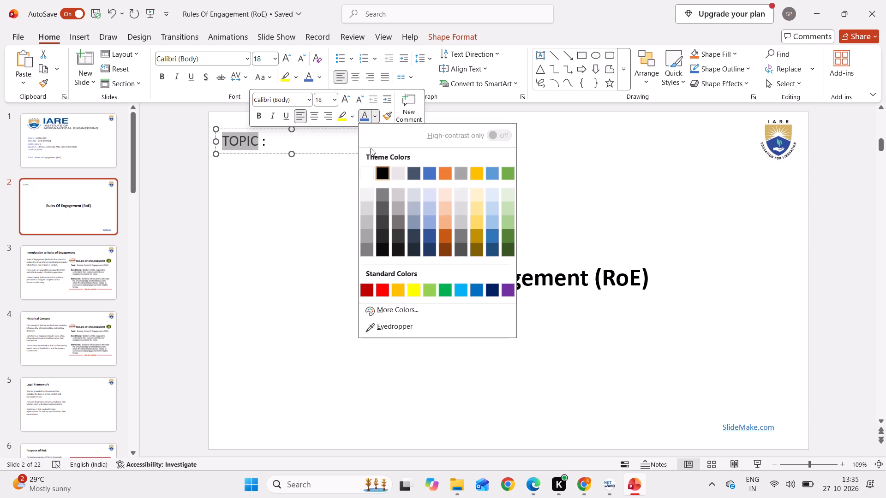
pyautogui.click(371, 290)
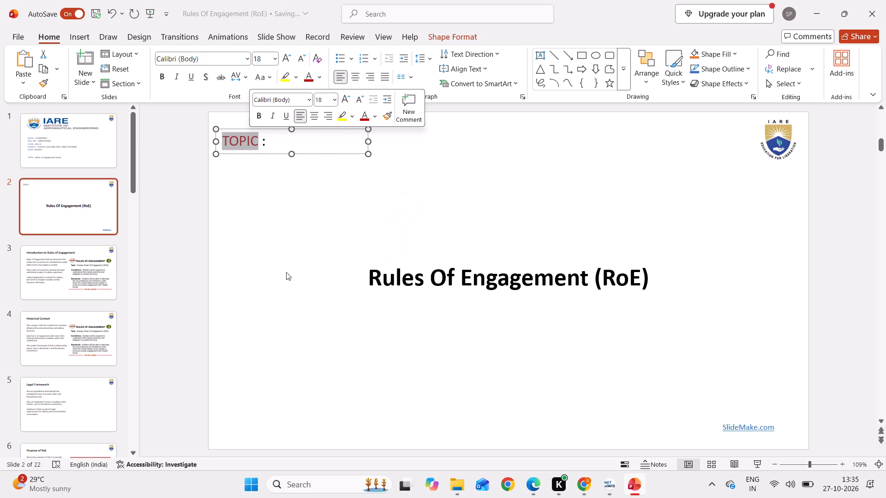
pyautogui.click(281, 269)
# Shift the TOPIC text box on slide 2 slightly to the right, keeping it near the slide's upper edge.
pyautogui.click(246, 136)
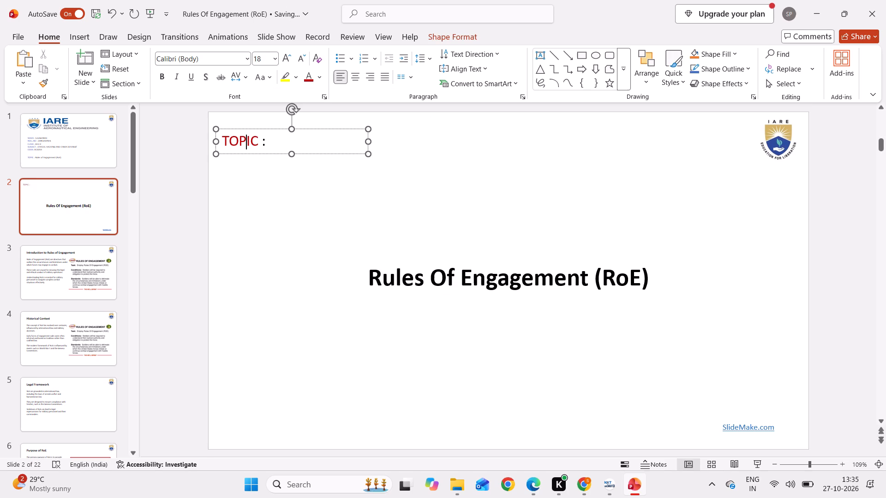
pyautogui.moveTo(270, 155); pyautogui.dragTo(278, 162)
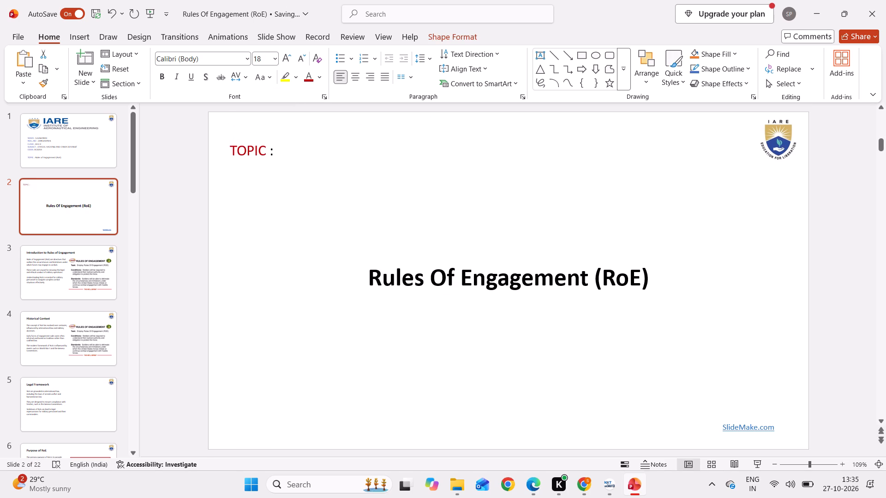
pyautogui.moveTo(278, 162); pyautogui.dragTo(281, 155)
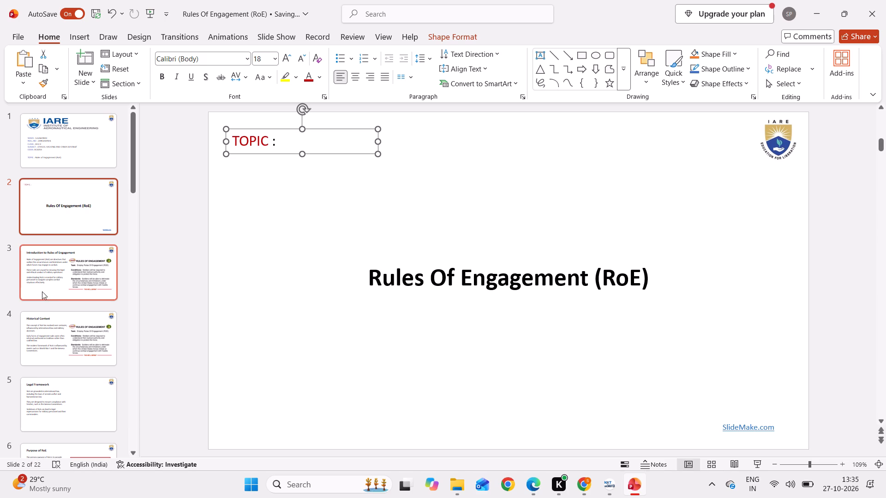
# Delete the repeated RULES OF ENGAGEMENT picture from the Historical Context slide, keeping the one on slide 3.
pyautogui.click(54, 275)
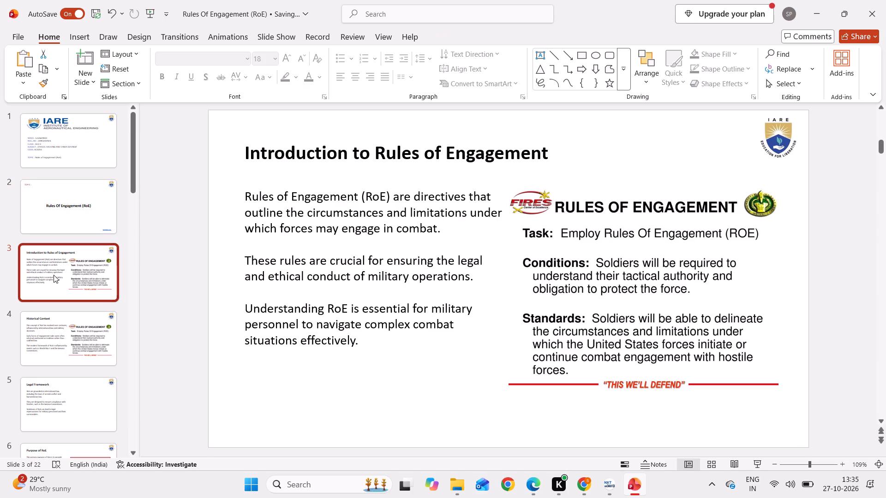
pyautogui.click(598, 229)
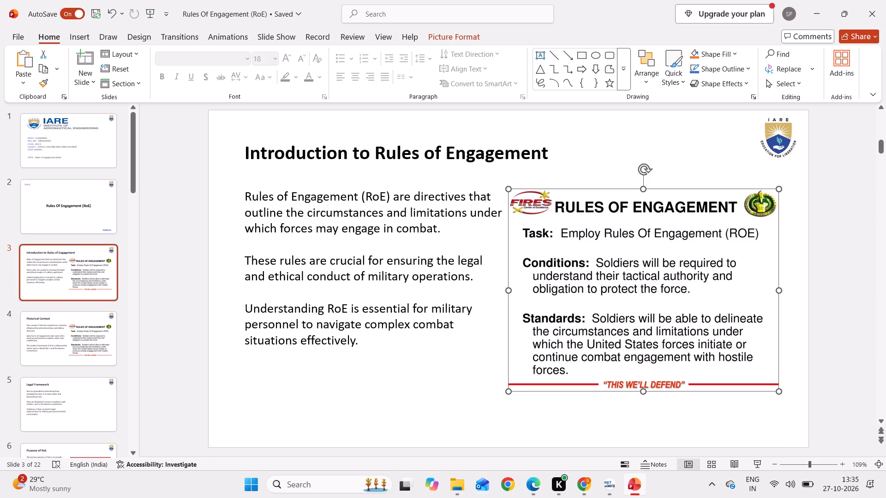
pyautogui.click(107, 340)
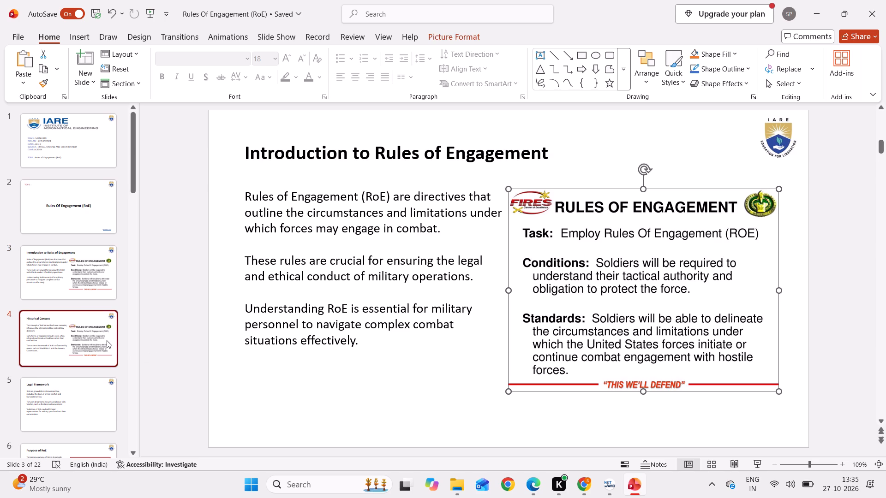
pyautogui.click(623, 317)
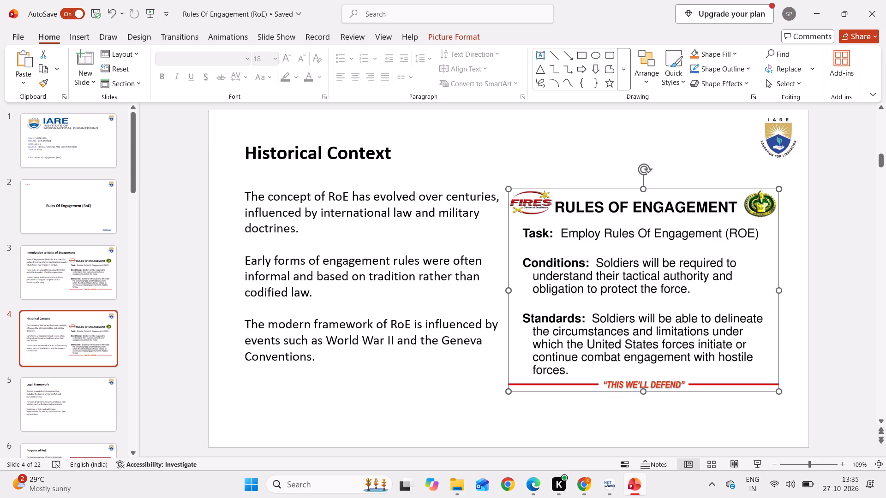
pyautogui.press('BackSpace')
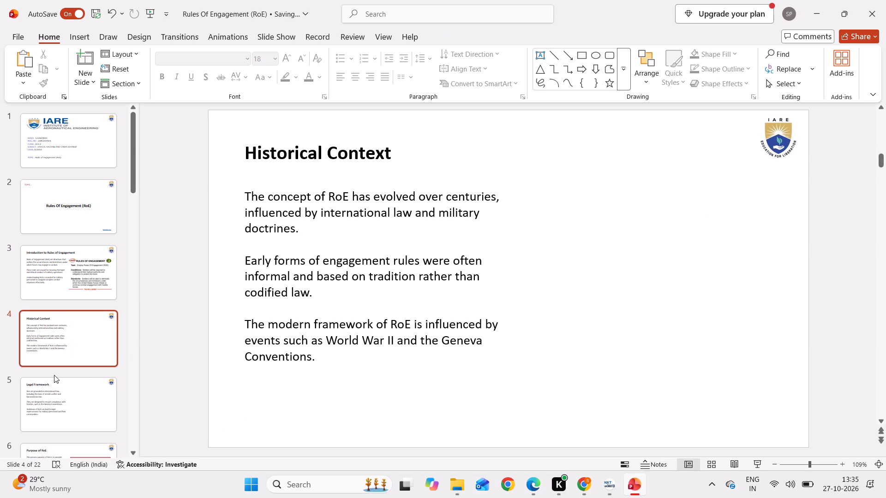
# Delete the comic-style picture from slide 12, RoE and Civilian Protection.
pyautogui.scroll(-1, 54, 375)
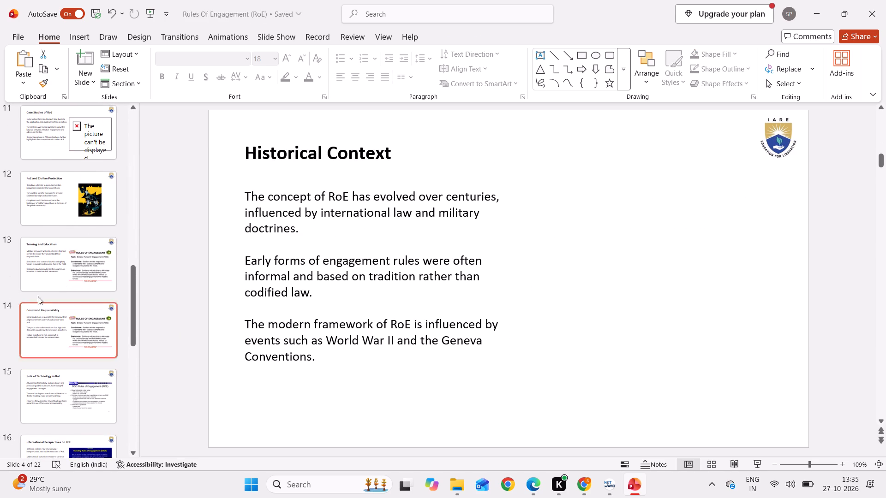
pyautogui.click(39, 213)
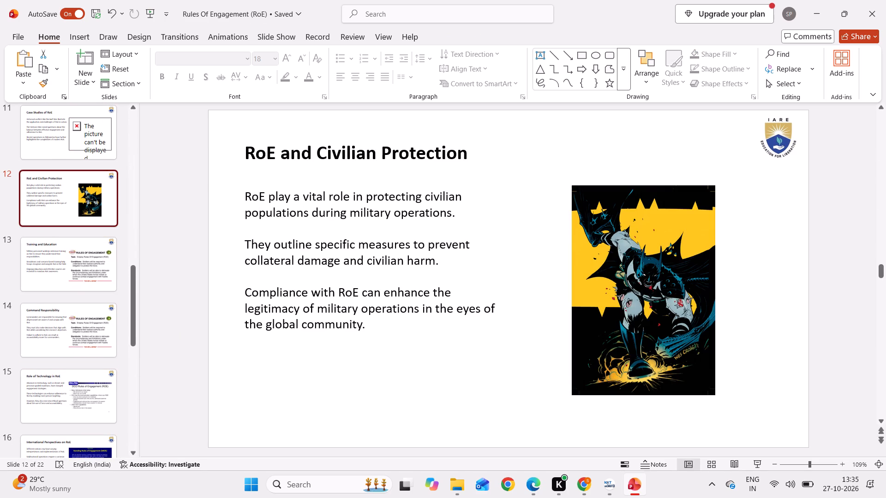
pyautogui.click(643, 369)
pyautogui.press('BackSpace')
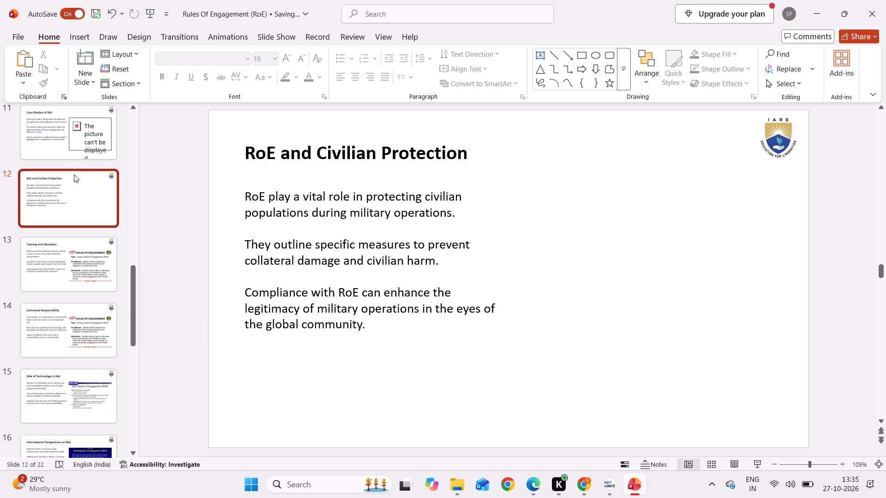
# Delete the broken picture placeholder from slide 11, Case Studies of RoE.
pyautogui.click(69, 138)
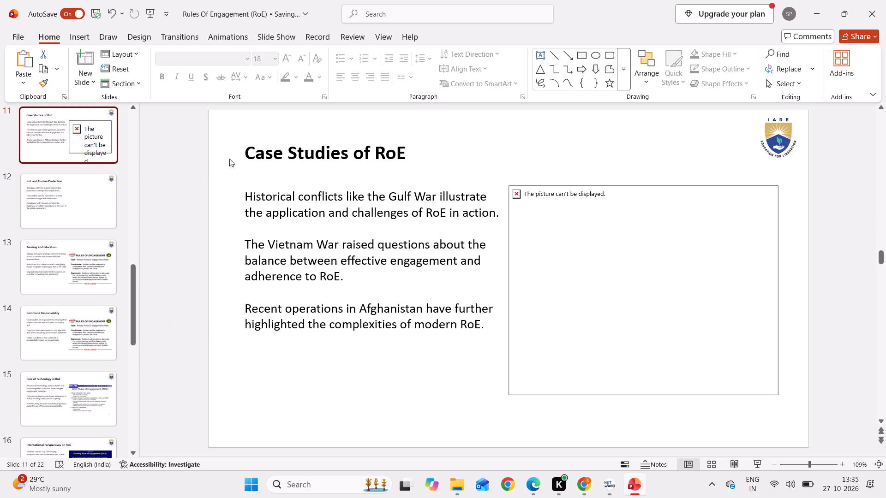
pyautogui.click(671, 213)
pyautogui.press('BackSpace')
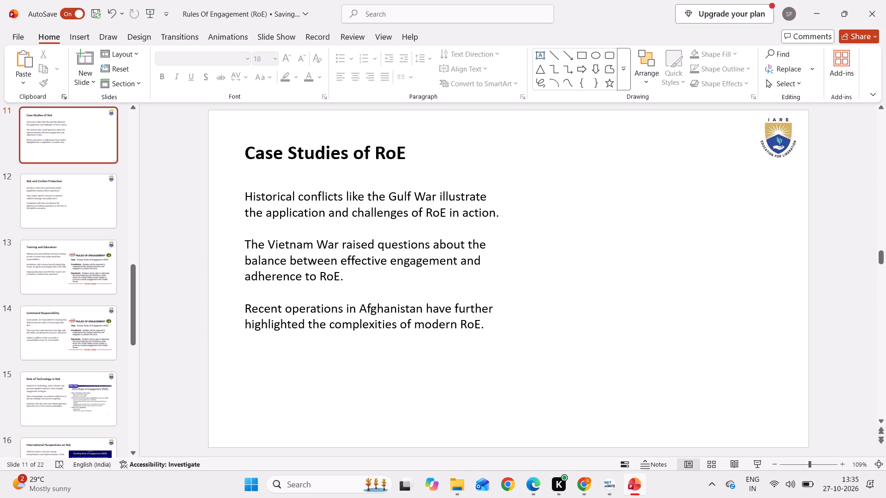
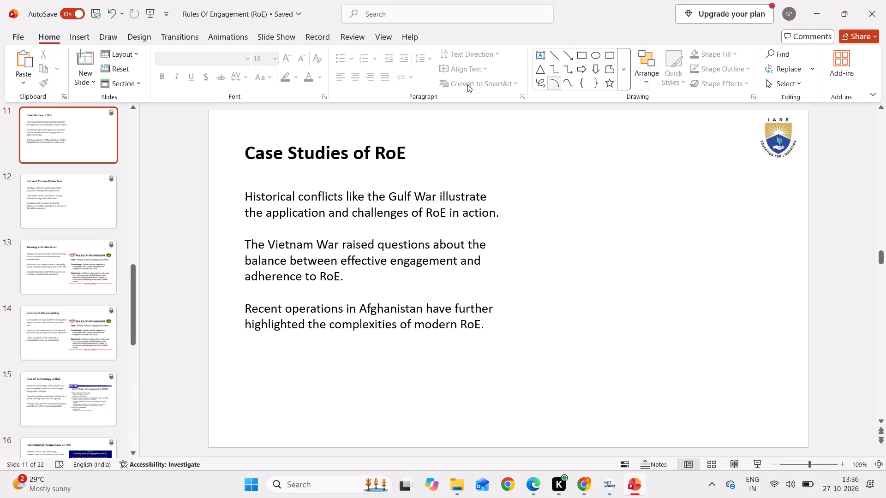
# Rename the presentation file as M1.
pyautogui.click(245, 13)
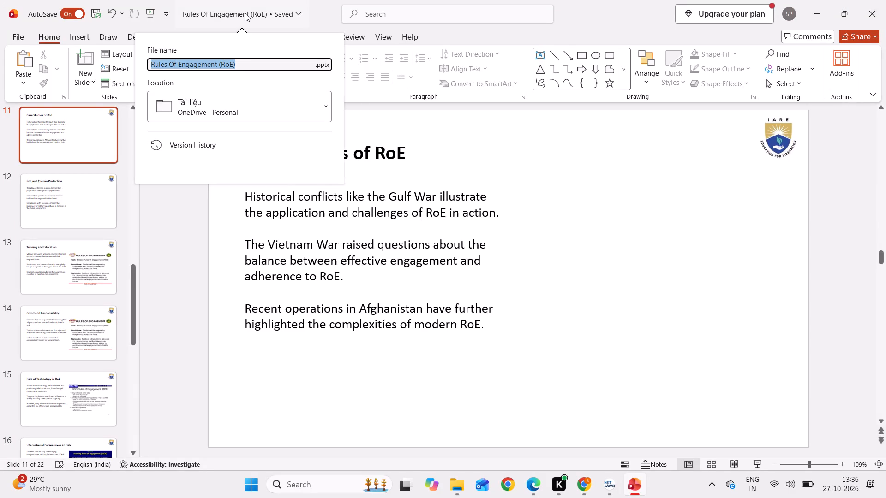
pyautogui.press('BackSpace')
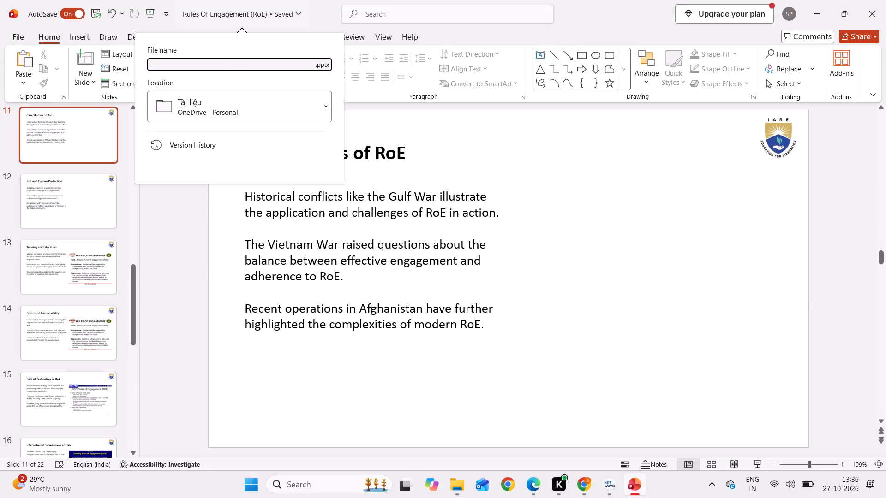
pyautogui.write('M1')
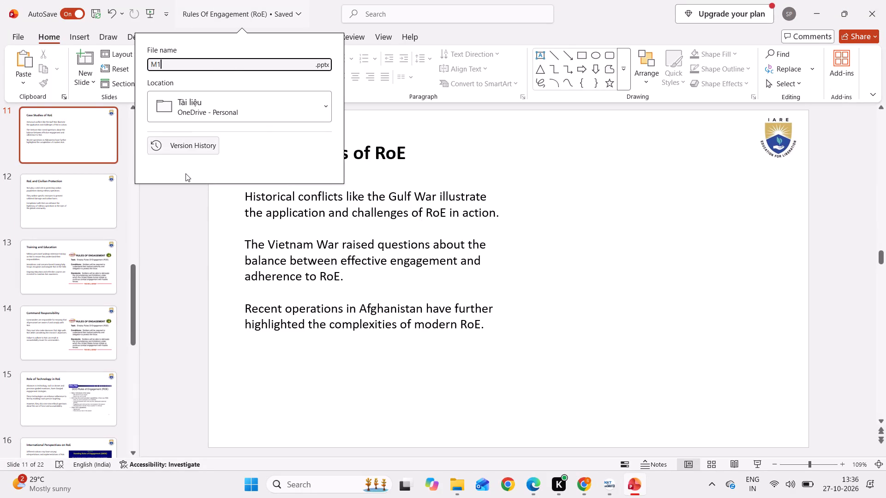
pyautogui.click(184, 216)
# Go to the student-details slide and extend the presentation's file name to M1 EHCD.
pyautogui.scroll(12, 114, 201)
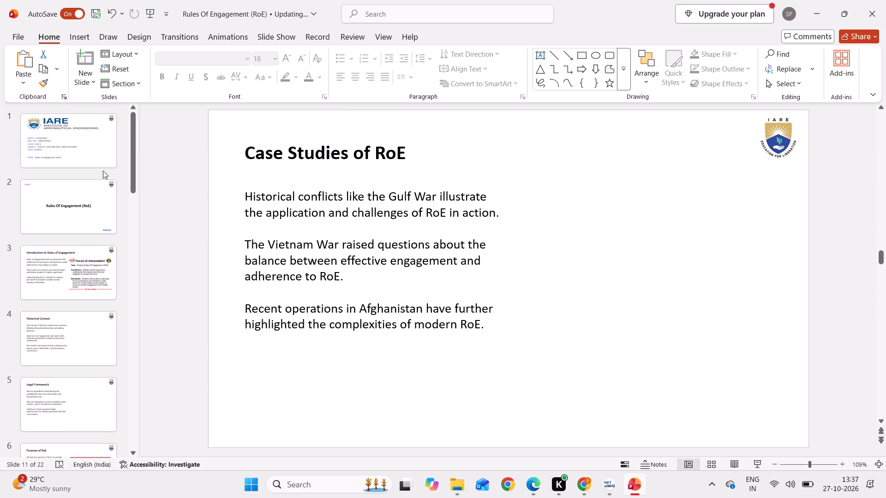
pyautogui.click(103, 171)
pyautogui.click(102, 154)
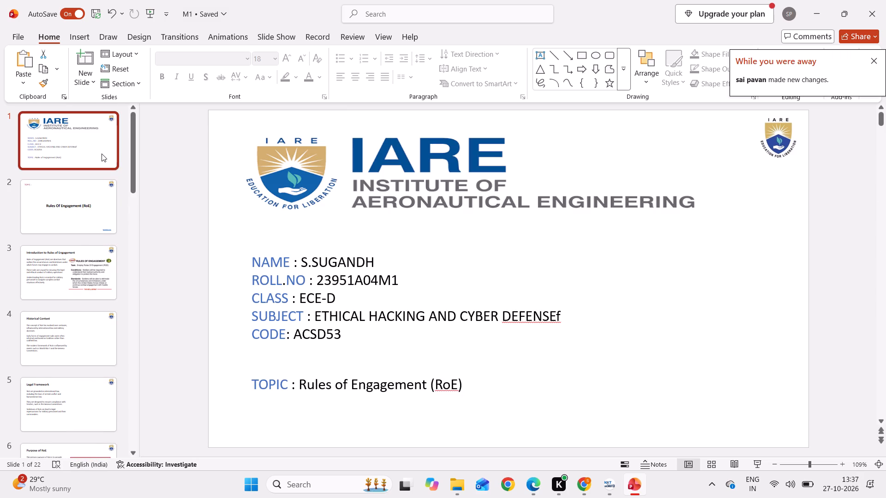
pyautogui.click(191, 3)
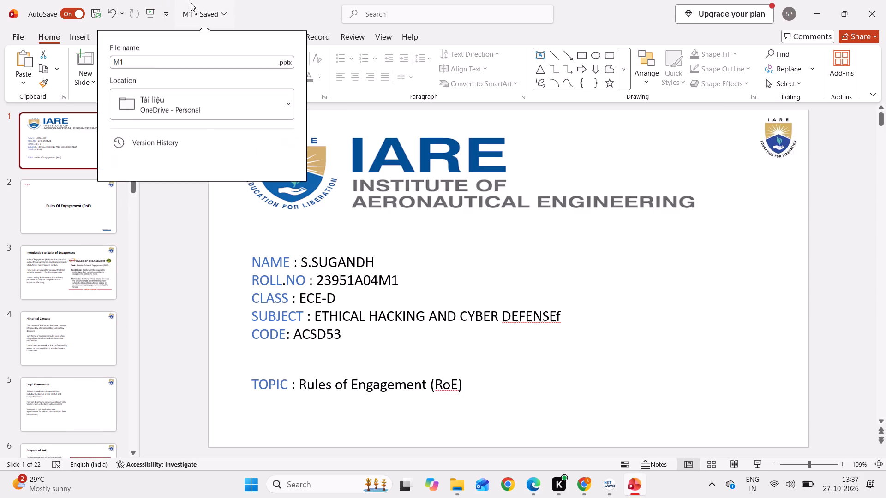
pyautogui.click(199, 62)
pyautogui.press('space')
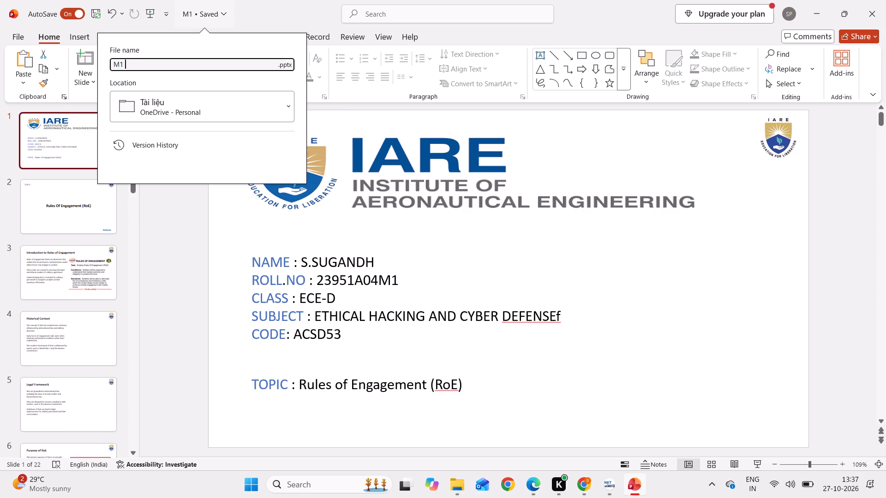
pyautogui.write('EH')
pyautogui.write('CD')
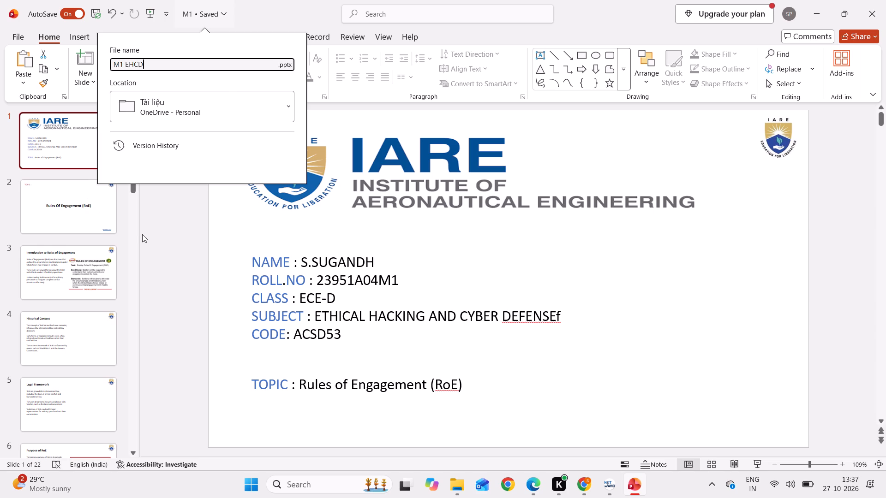
pyautogui.click(143, 235)
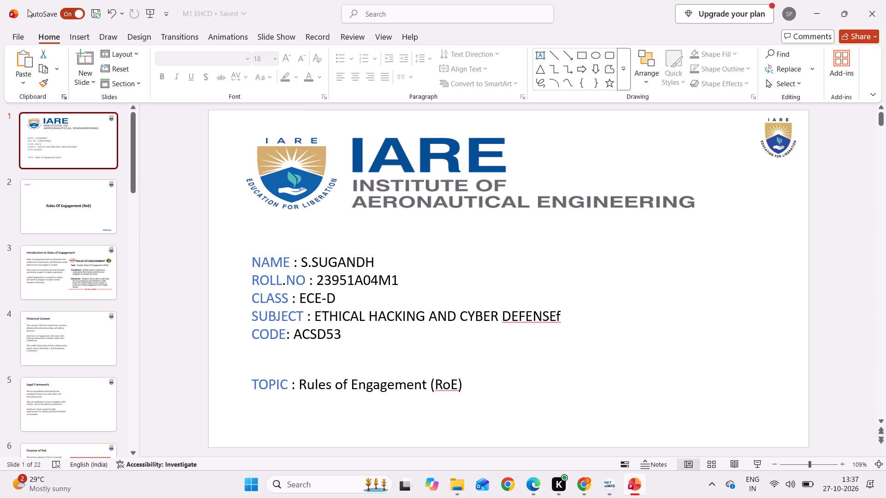
# Save a copy of the presentation as a PDF named M1 EHCD in the Downloads folder.
pyautogui.click(17, 35)
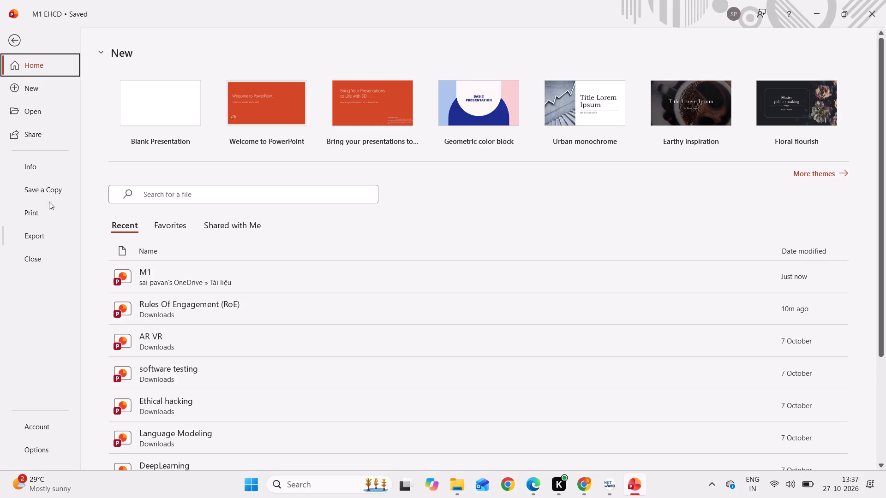
pyautogui.click(46, 191)
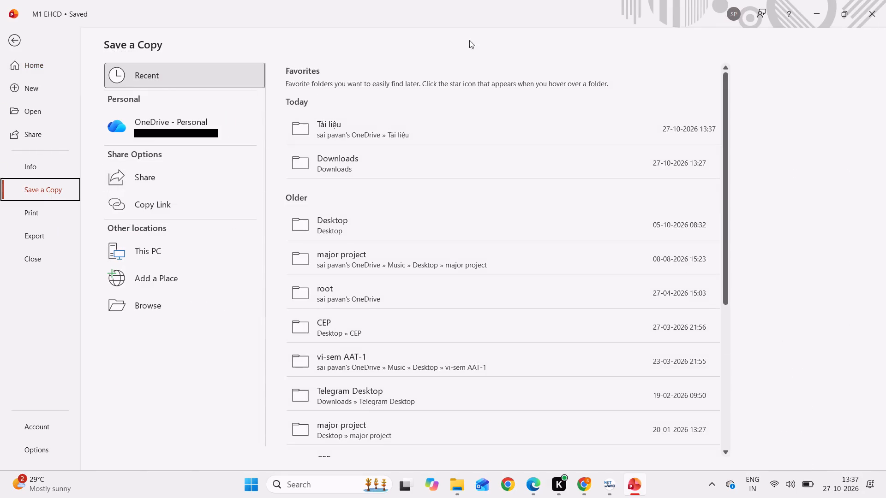
pyautogui.click(380, 172)
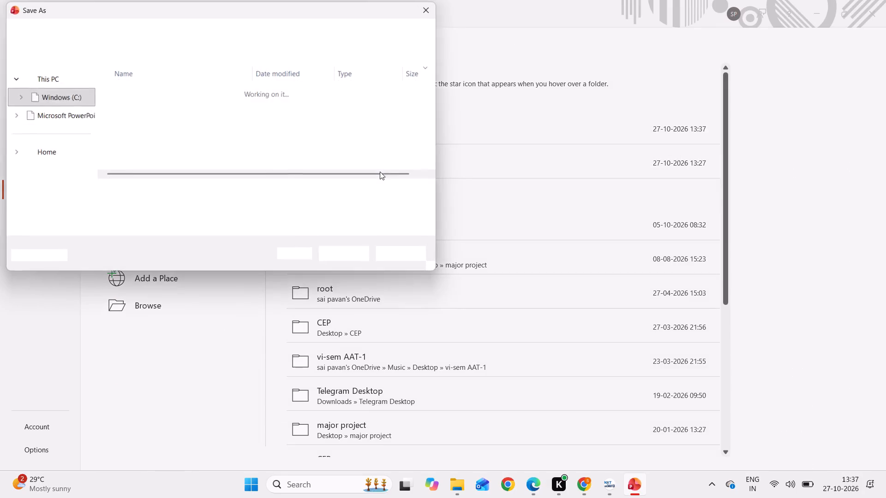
pyautogui.click(229, 207)
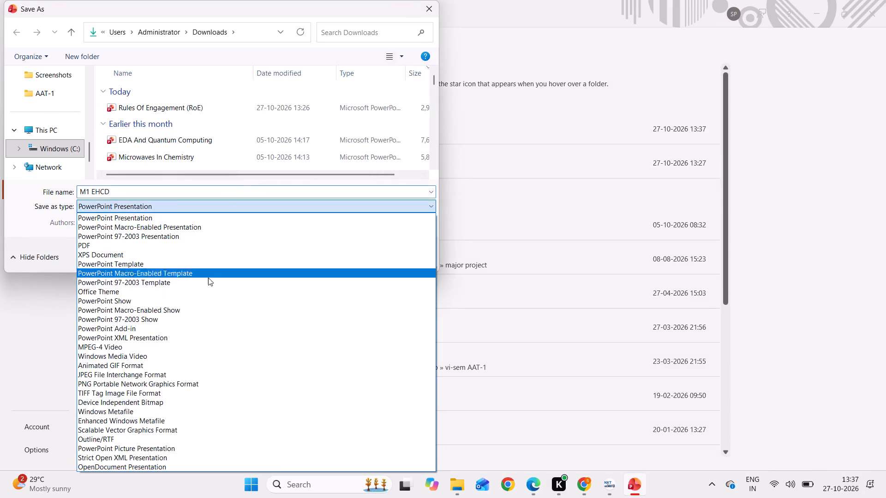
pyautogui.click(213, 244)
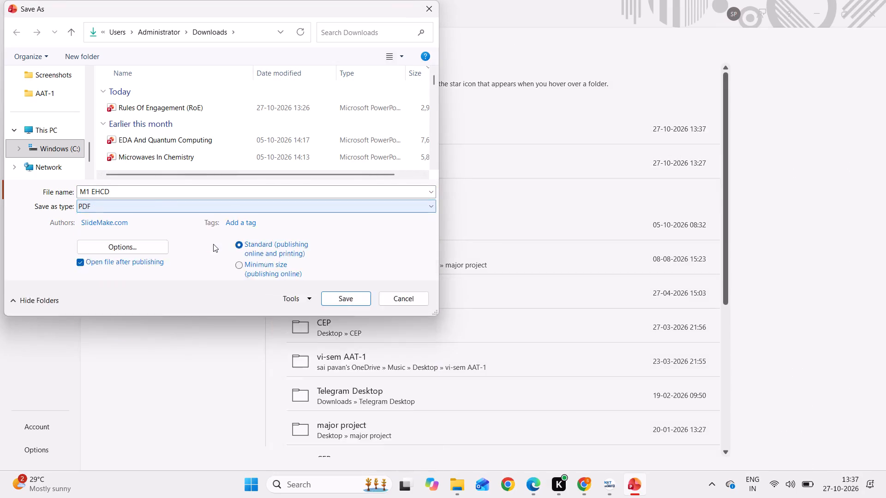
pyautogui.click(330, 303)
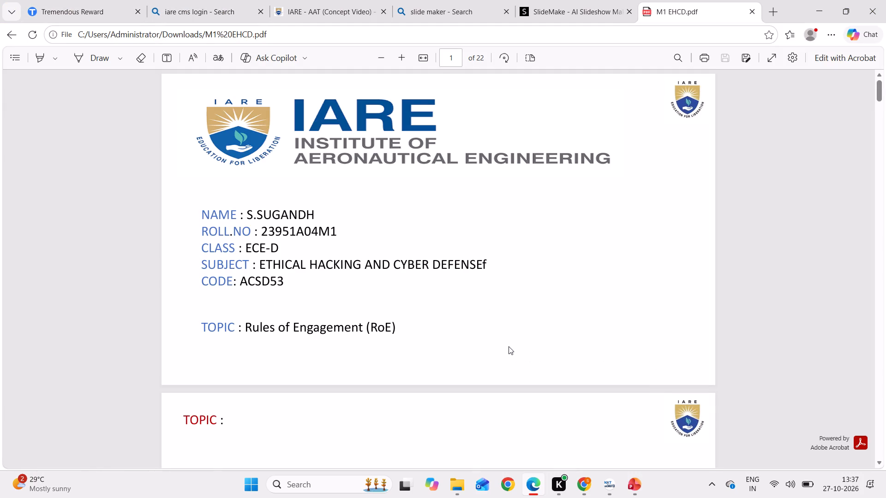
# Switch to the Chrome window that has the Samvidha campus management page open.
pyautogui.click(580, 427)
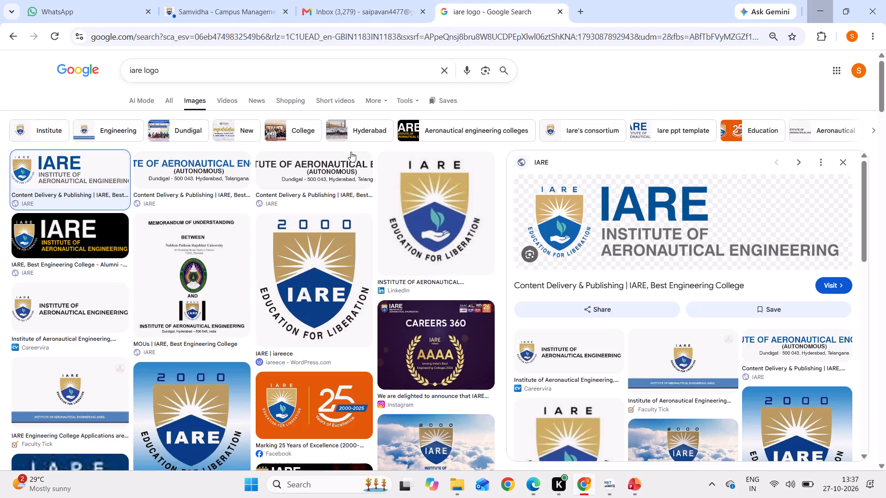